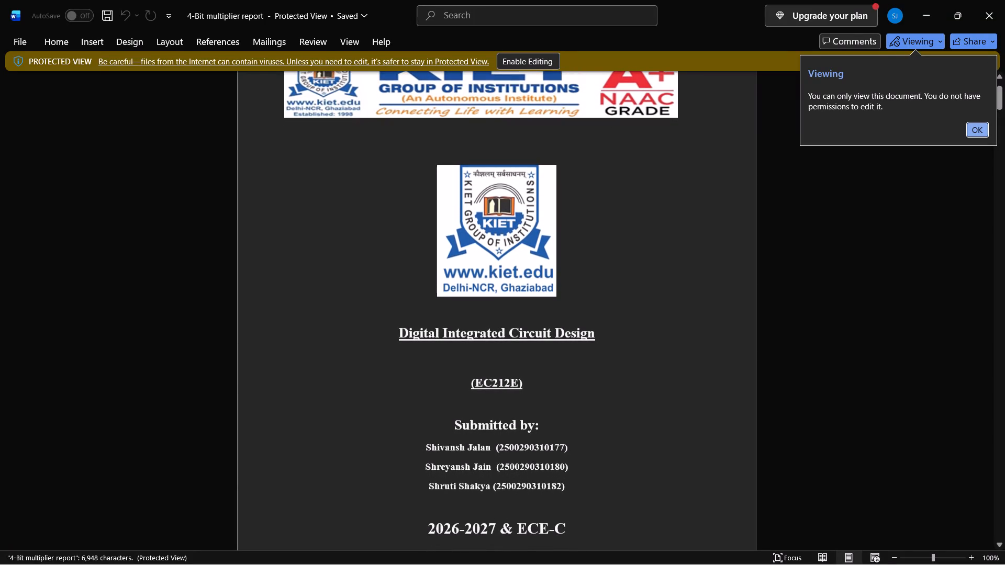
Dismiss the viewing-only notice and review the report's cover page, introduction, objectives, tools, mathematical expression and multiplier architecture.
{"action": "left_click", "coordinate": [982, 127]}
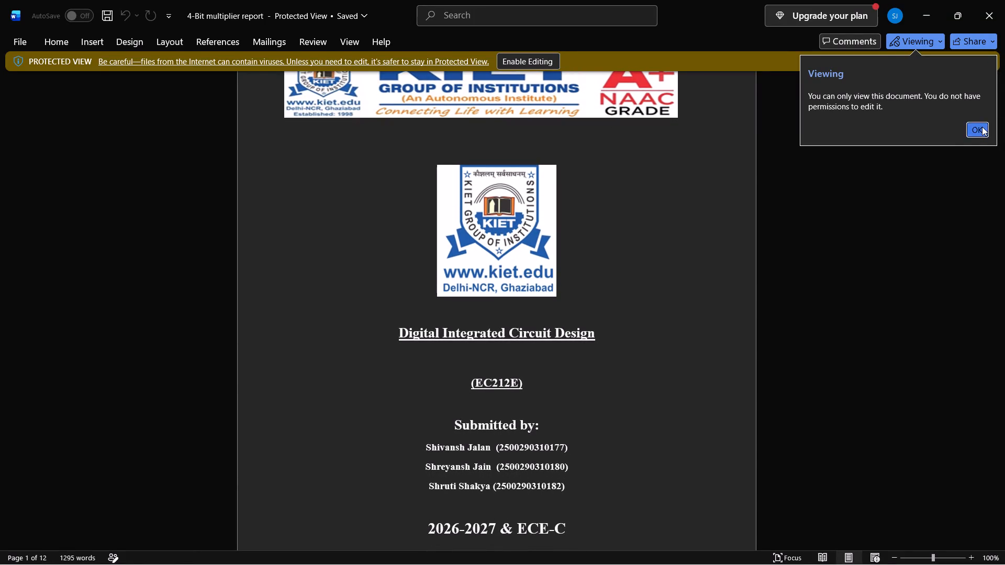
{"action": "scroll", "coordinate": [721, 335], "scroll_direction": "down", "scroll_amount": 3}
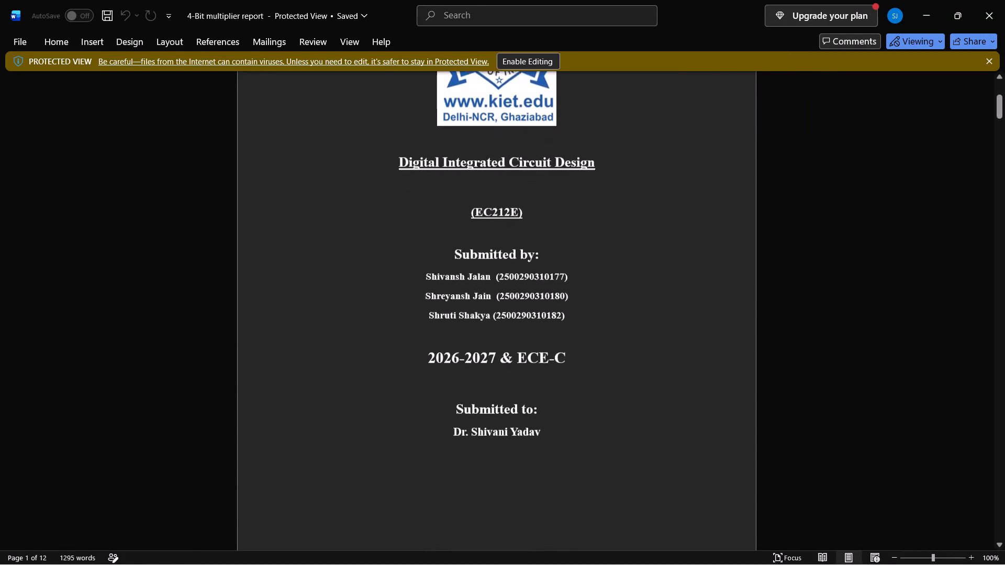
{"action": "scroll", "coordinate": [721, 335], "scroll_direction": "down", "scroll_amount": 3}
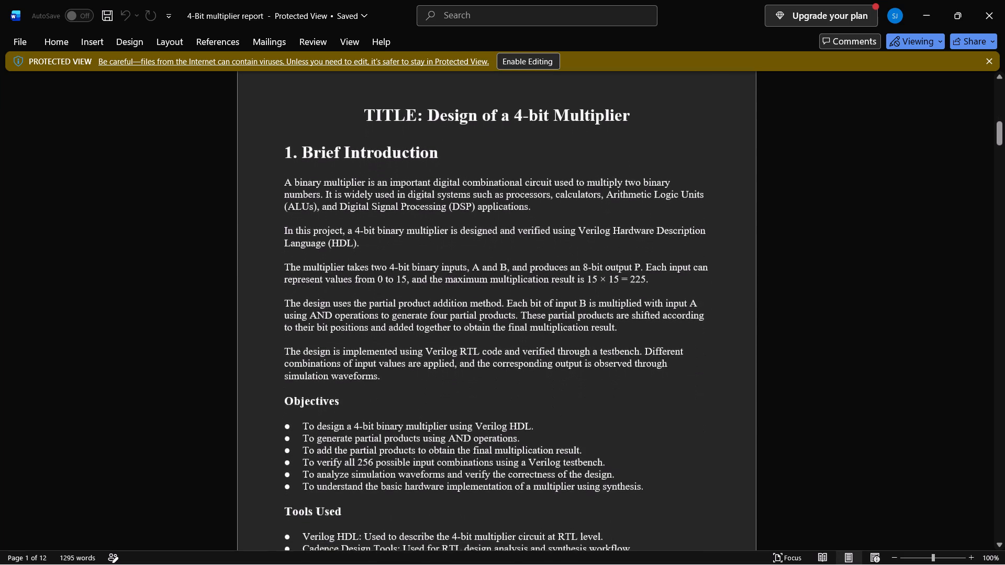
{"action": "scroll", "coordinate": [721, 335], "scroll_direction": "down", "scroll_amount": 2}
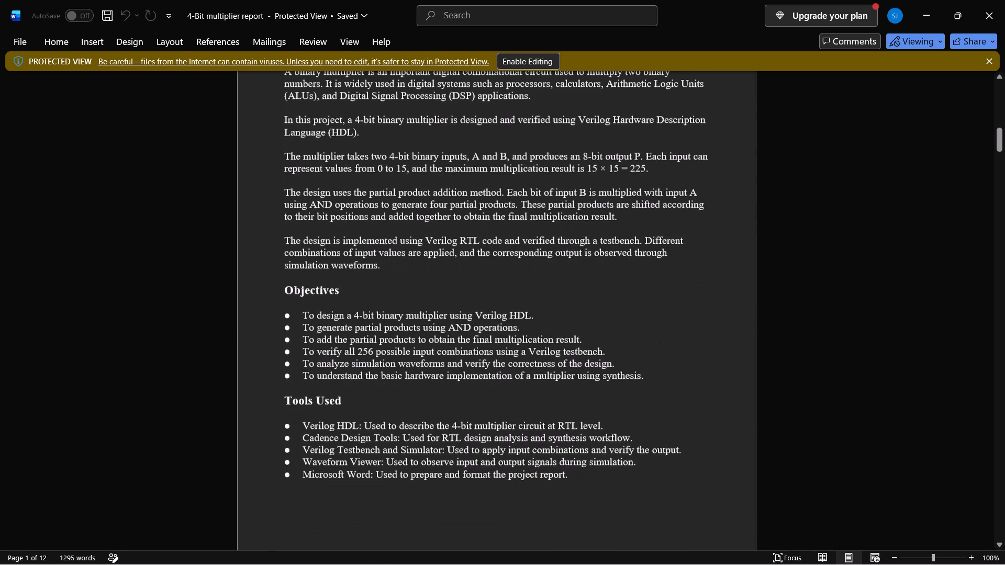
{"action": "scroll", "coordinate": [721, 335], "scroll_direction": "down", "scroll_amount": 4}
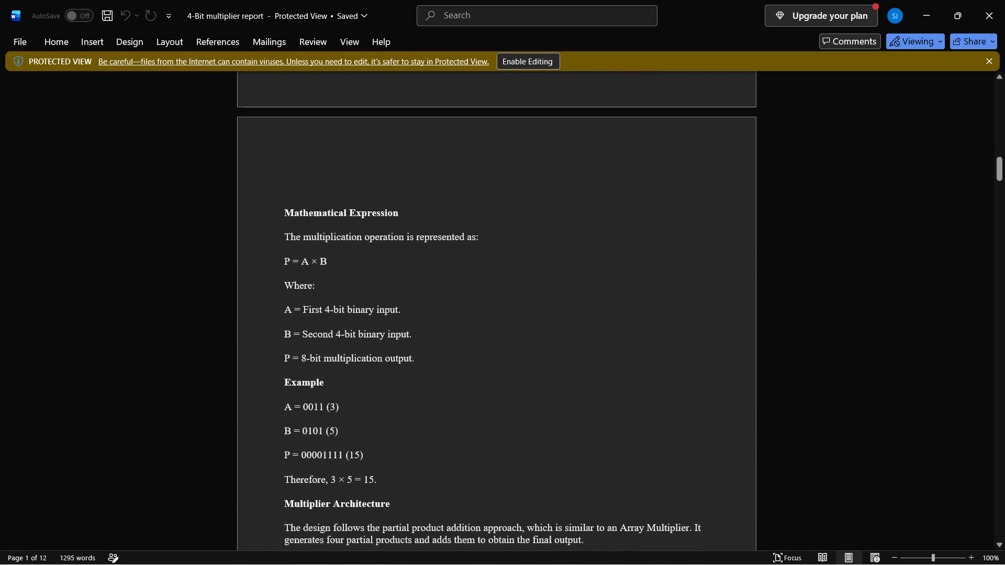
{"action": "scroll", "coordinate": [721, 335], "scroll_direction": "down", "scroll_amount": 3}
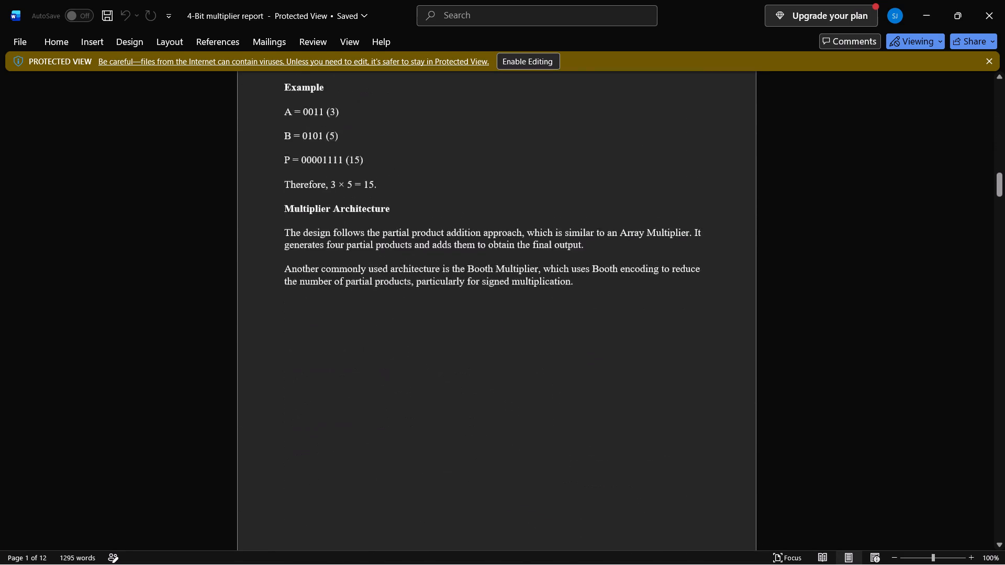
Examine the Verilog RTL Code section of the report, including the multiplier module and the RTL code explanation.
{"action": "scroll", "coordinate": [721, 335], "scroll_direction": "down", "scroll_amount": 2}
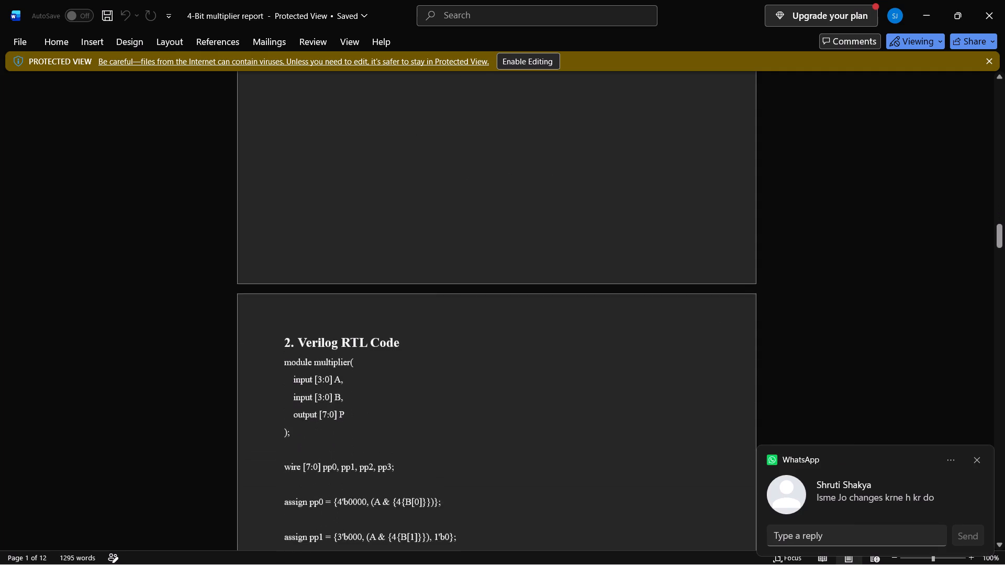
{"action": "scroll", "coordinate": [721, 335], "scroll_direction": "down", "scroll_amount": 3}
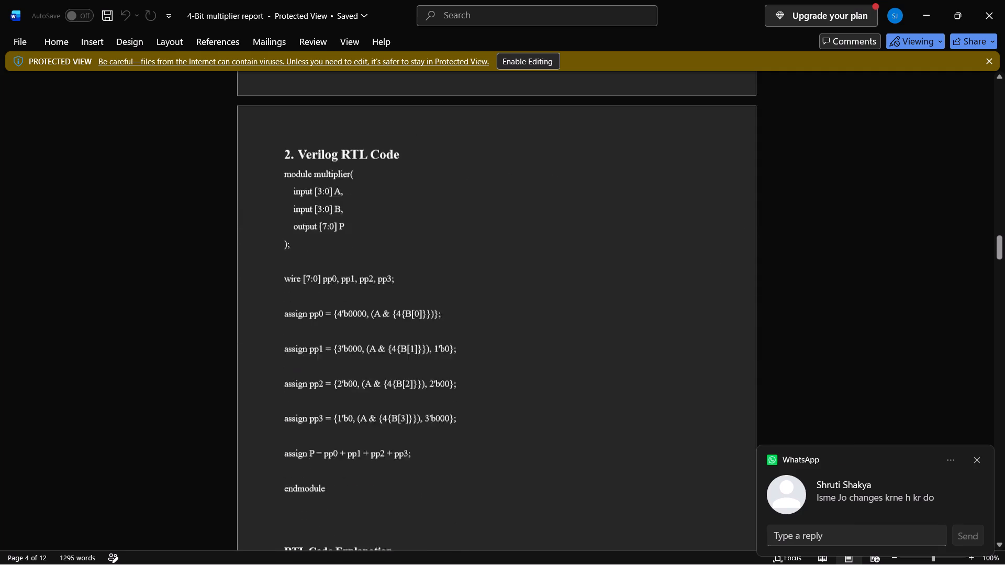
{"action": "scroll", "coordinate": [721, 335], "scroll_direction": "down", "scroll_amount": 1}
{"action": "scroll", "coordinate": [721, 335], "scroll_direction": "up", "scroll_amount": 1}
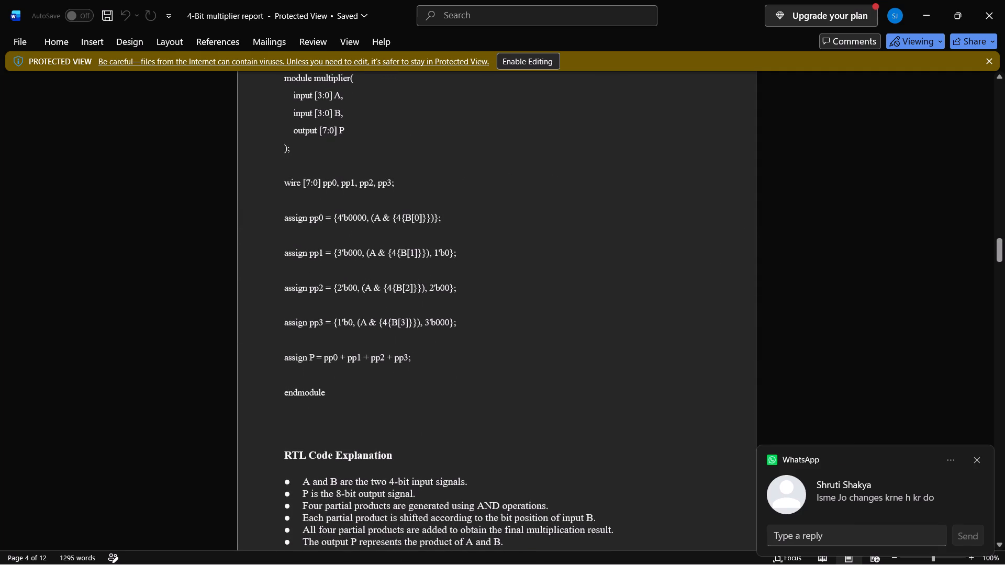
{"action": "scroll", "coordinate": [721, 335], "scroll_direction": "up", "scroll_amount": 2}
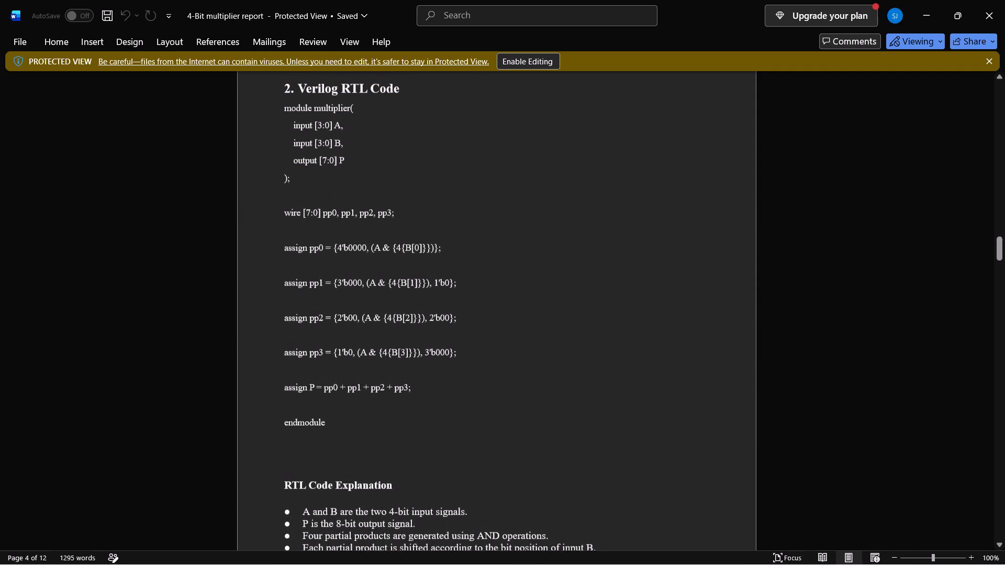
{"action": "scroll", "coordinate": [721, 335], "scroll_direction": "up", "scroll_amount": 1}
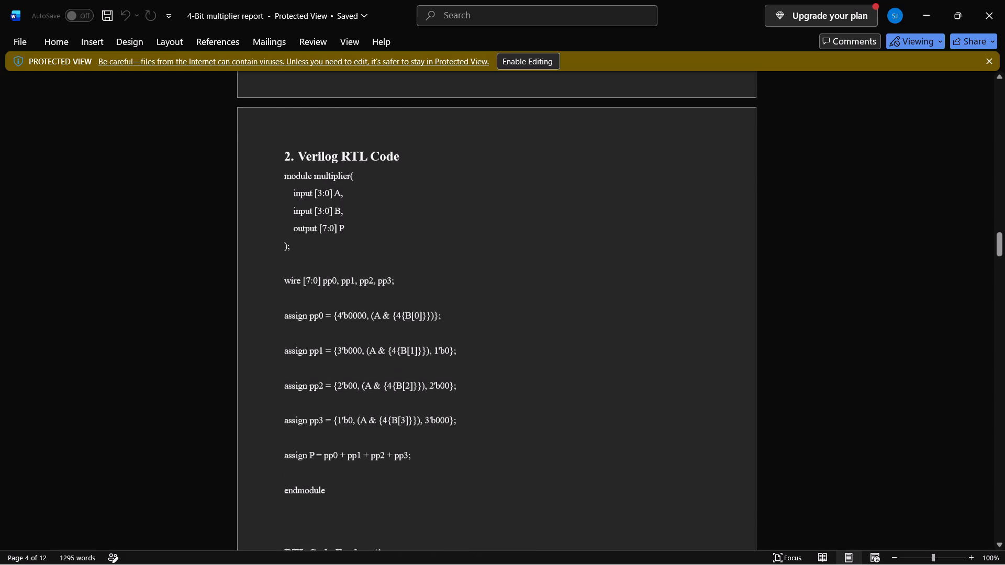
{"action": "scroll", "coordinate": [721, 335], "scroll_direction": "up", "scroll_amount": 1}
{"action": "scroll", "coordinate": [721, 335], "scroll_direction": "down", "scroll_amount": 1}
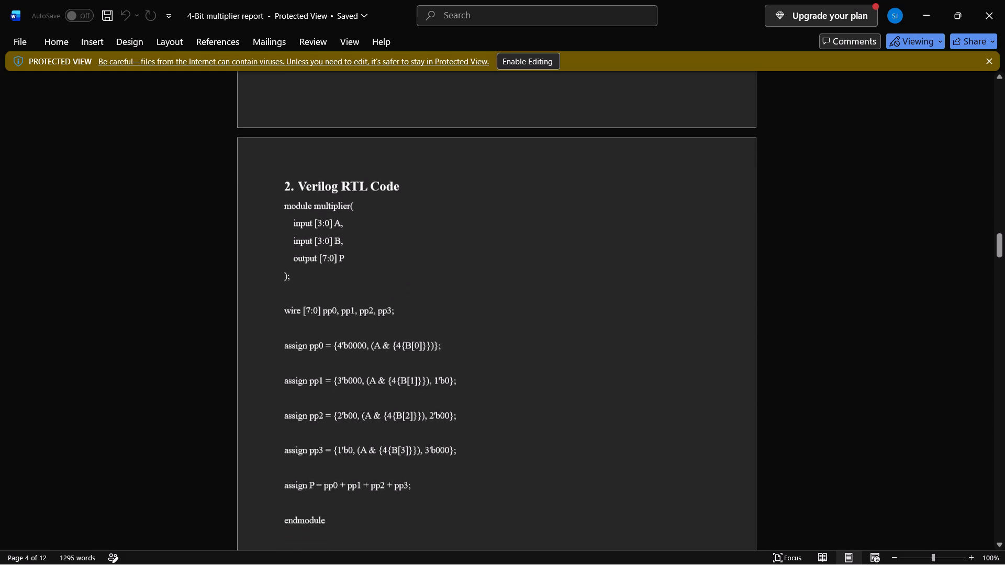
{"action": "scroll", "coordinate": [721, 335], "scroll_direction": "down", "scroll_amount": 4}
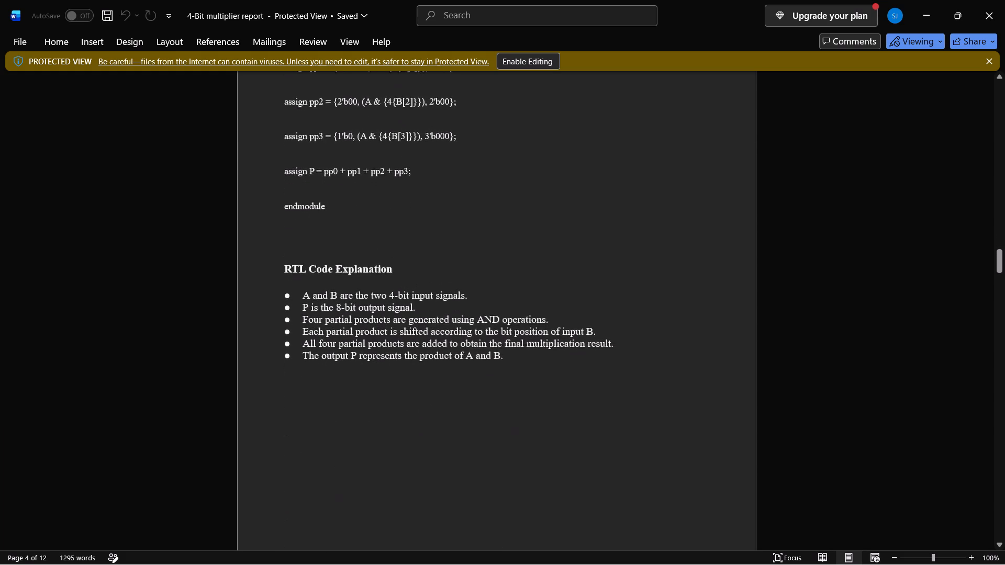
Read through the Testbench section, covering its description, signal declarations, multiplier instance and nested loops.
{"action": "scroll", "coordinate": [721, 335], "scroll_direction": "down", "scroll_amount": 4}
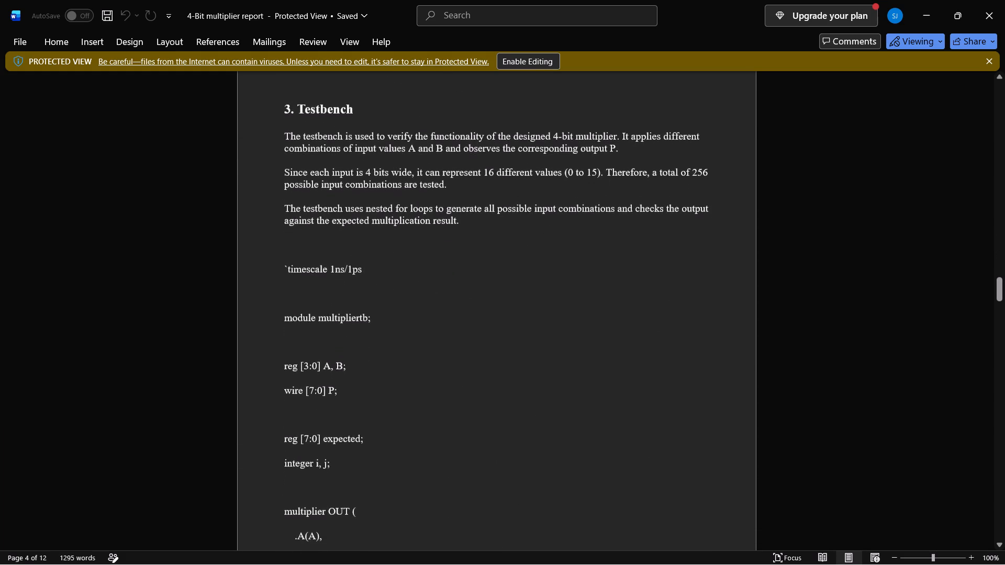
{"action": "scroll", "coordinate": [721, 335], "scroll_direction": "down", "scroll_amount": 2}
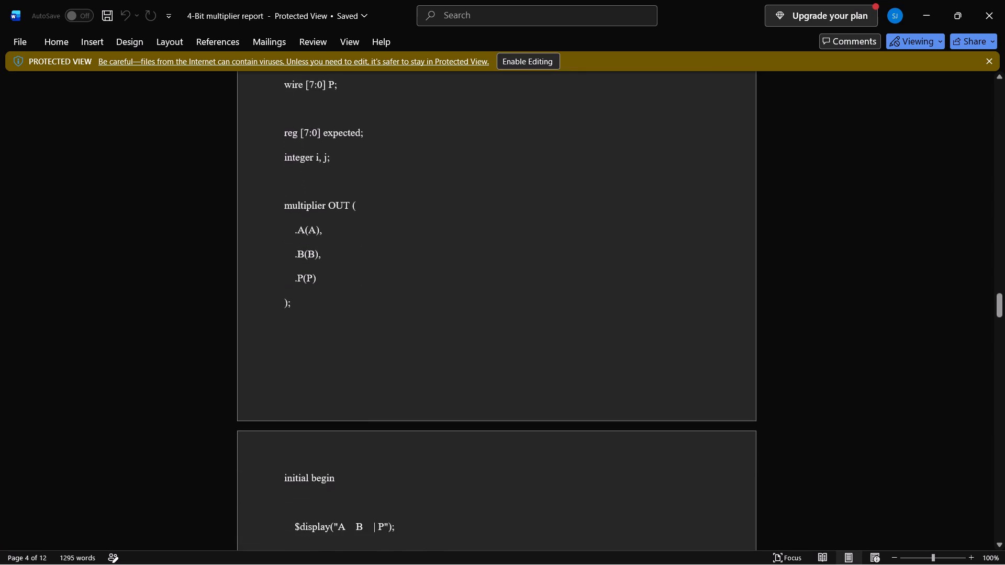
{"action": "scroll", "coordinate": [721, 335], "scroll_direction": "down", "scroll_amount": 3}
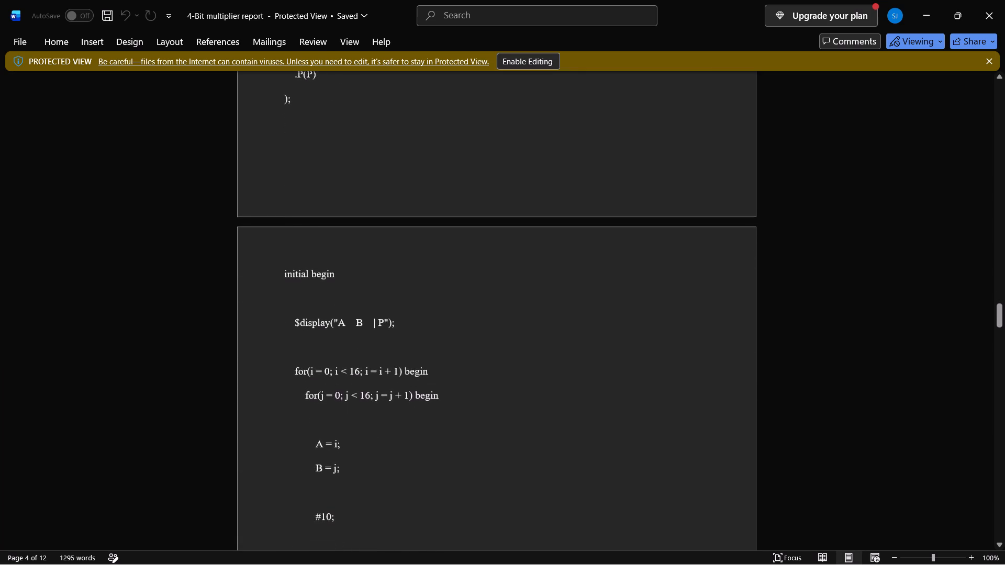
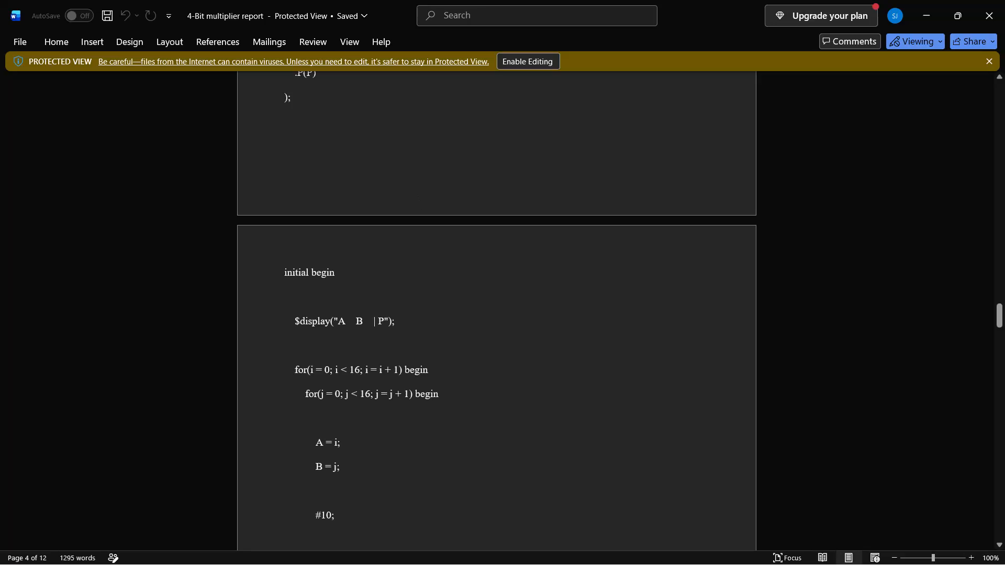
Read the rest of the testbench code, from the initial block through the expected-output check to the finish statement.
{"action": "scroll", "coordinate": [390, 315], "scroll_direction": "down", "scroll_amount": 3}
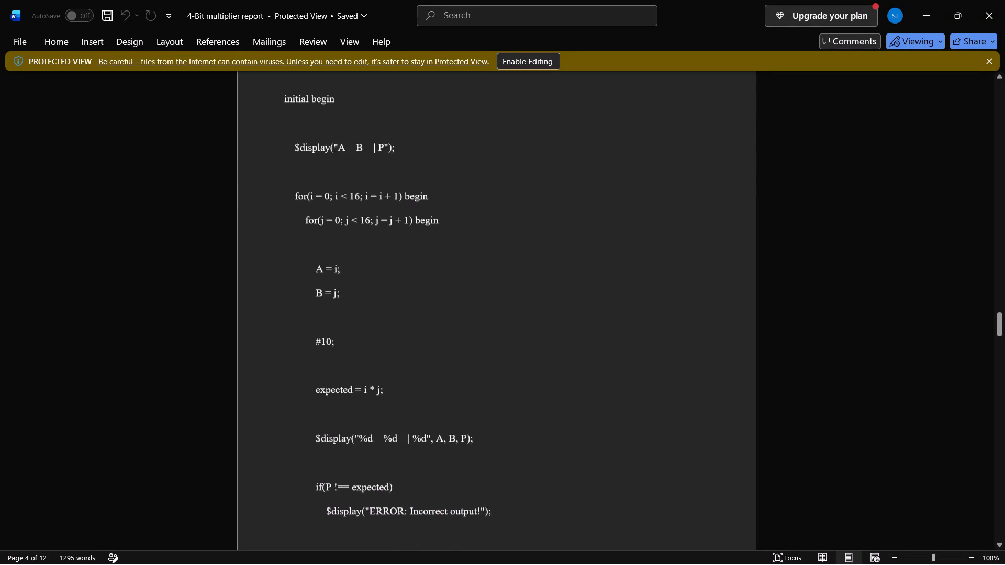
{"action": "scroll", "coordinate": [390, 315], "scroll_direction": "down", "scroll_amount": 3}
{"action": "scroll", "coordinate": [390, 315], "scroll_direction": "up", "scroll_amount": 3}
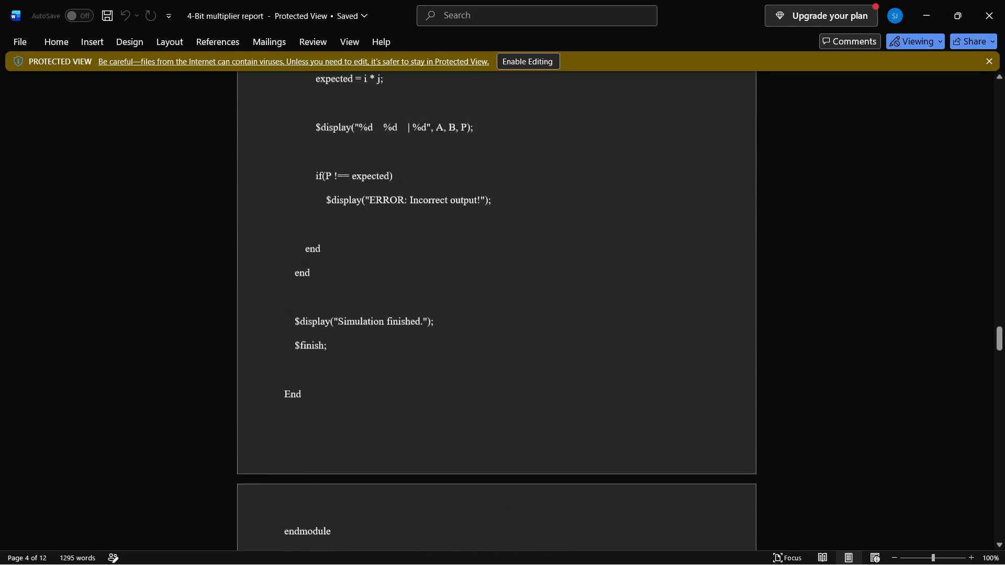
{"action": "scroll", "coordinate": [390, 315], "scroll_direction": "up", "scroll_amount": 3}
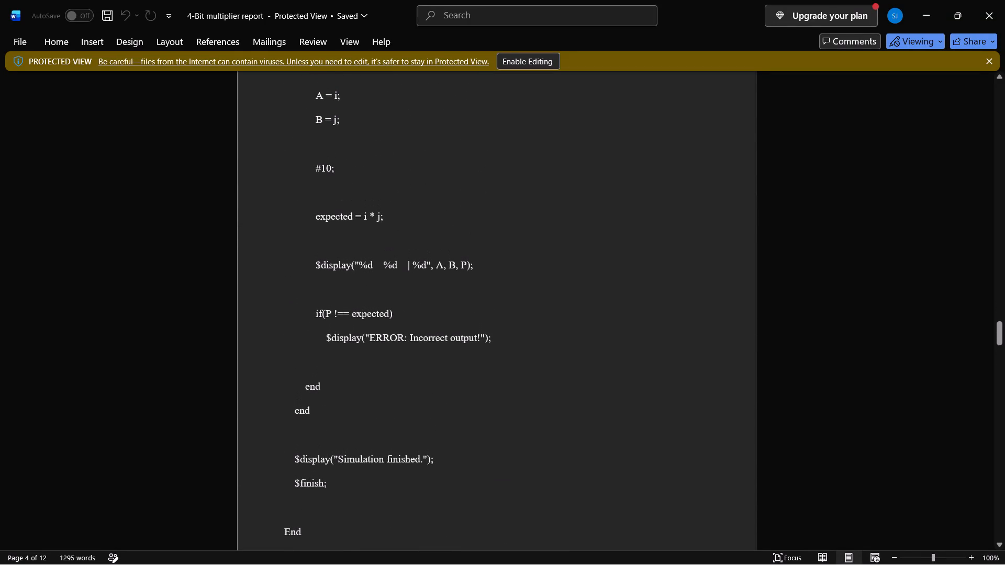
Capture a rectangular screenshot of the testbench code from "initial begin" down past the "ERROR: Incorrect output!" line.
{"action": "scroll", "coordinate": [390, 315], "scroll_direction": "down", "scroll_amount": 5, "text": "ctrl"}
{"action": "scroll", "coordinate": [390, 315], "scroll_direction": "up", "scroll_amount": 2}
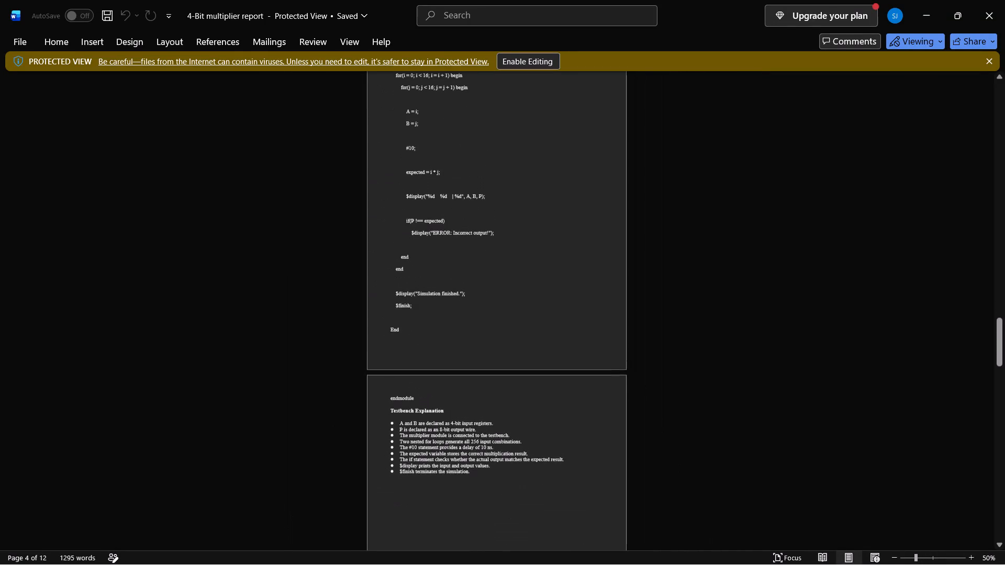
{"action": "scroll", "coordinate": [390, 315], "scroll_direction": "up", "scroll_amount": 3}
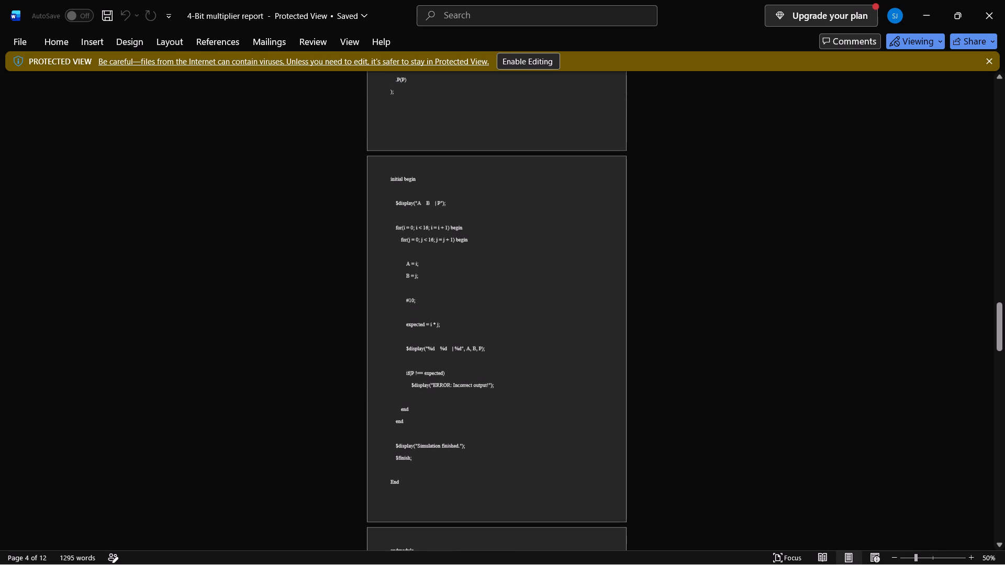
{"action": "scroll", "coordinate": [390, 315], "scroll_direction": "up", "scroll_amount": 1}
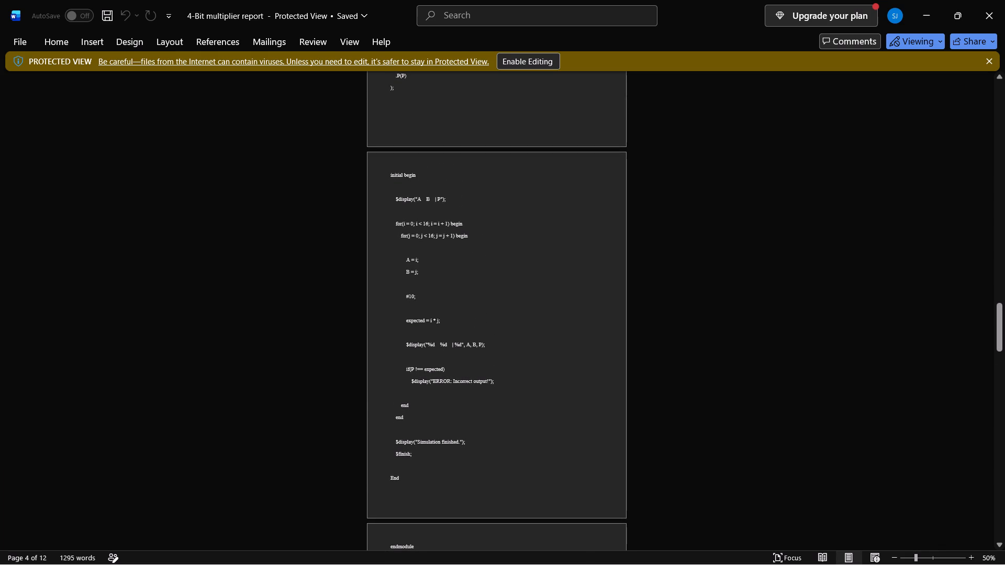
{"action": "scroll", "coordinate": [408, 268], "scroll_direction": "up", "scroll_amount": 3, "text": "ctrl"}
{"action": "scroll", "coordinate": [408, 268], "scroll_direction": "down", "scroll_amount": 1}
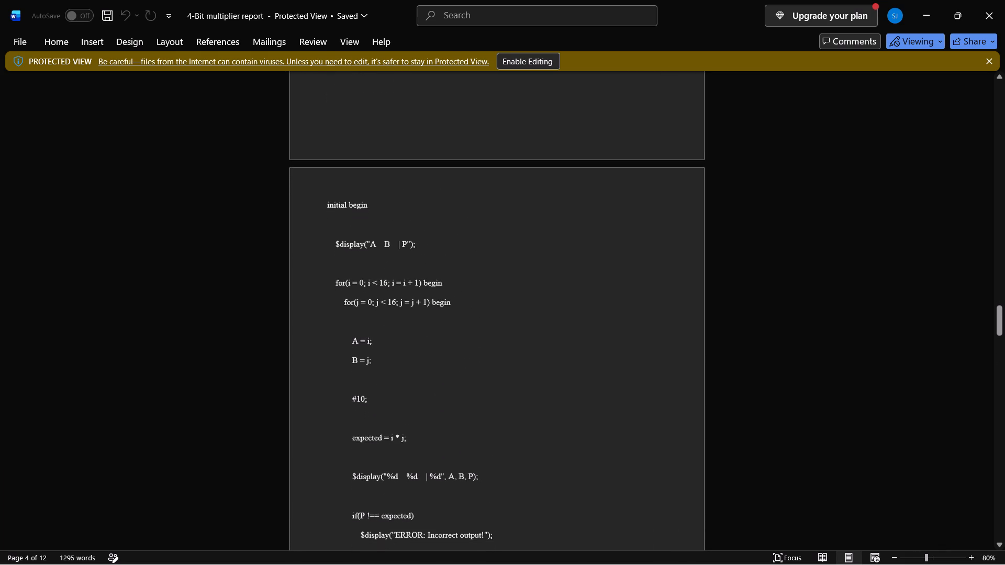
{"action": "scroll", "coordinate": [408, 268], "scroll_direction": "down", "scroll_amount": 1}
{"action": "key", "text": "Print"}
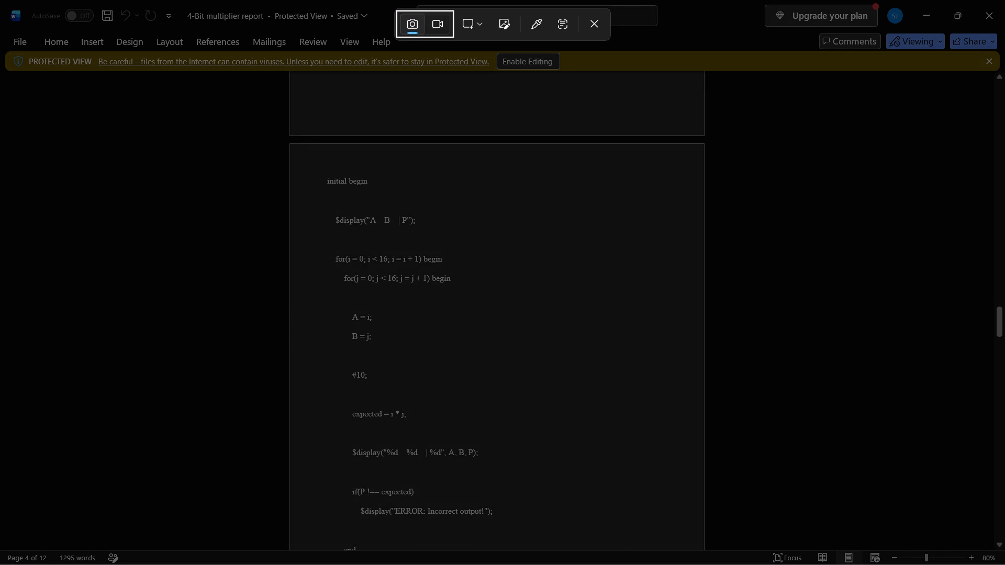
{"action": "left_click_drag", "start_coordinate": [307, 162], "coordinate": [540, 556]}
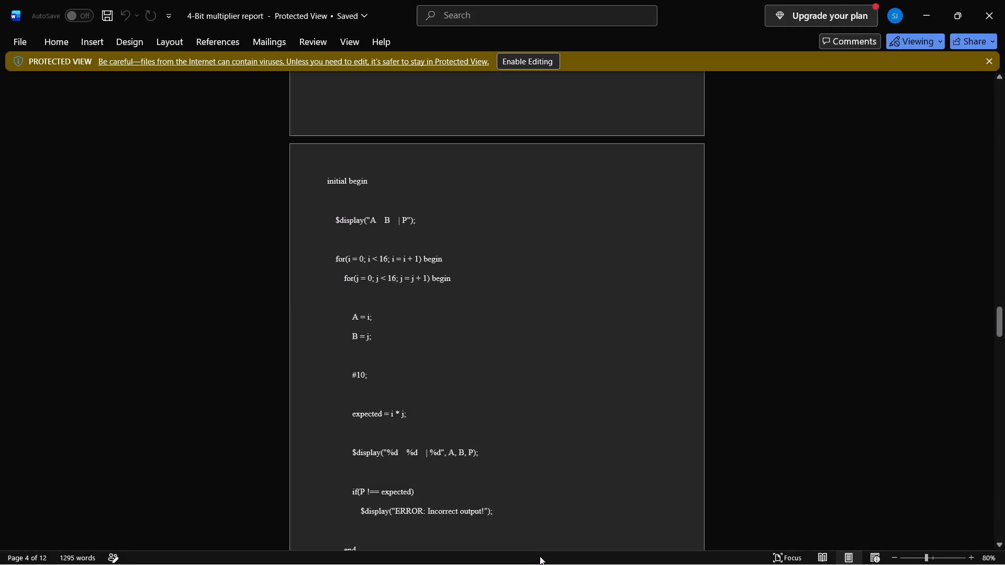
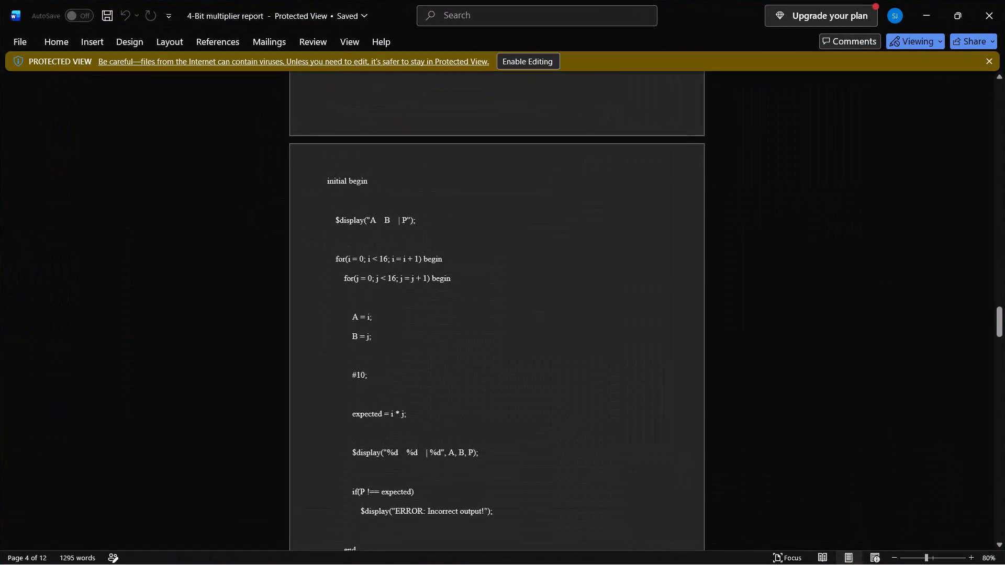
Return to the report's cover page and review it and the Brief Introduction, up to the Mathematical Expression section.
{"action": "scroll", "coordinate": [423, 164], "scroll_direction": "up", "scroll_amount": 7}
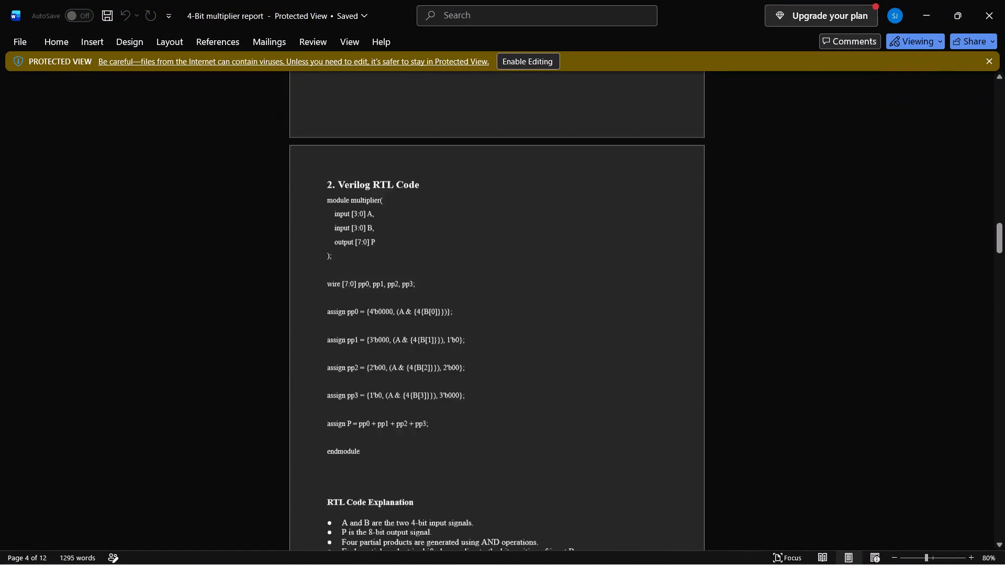
{"action": "scroll", "coordinate": [423, 164], "scroll_direction": "up", "scroll_amount": 3}
{"action": "scroll", "coordinate": [423, 164], "scroll_direction": "down", "scroll_amount": 2, "text": "ctrl"}
{"action": "scroll", "coordinate": [423, 164], "scroll_direction": "up", "scroll_amount": 6}
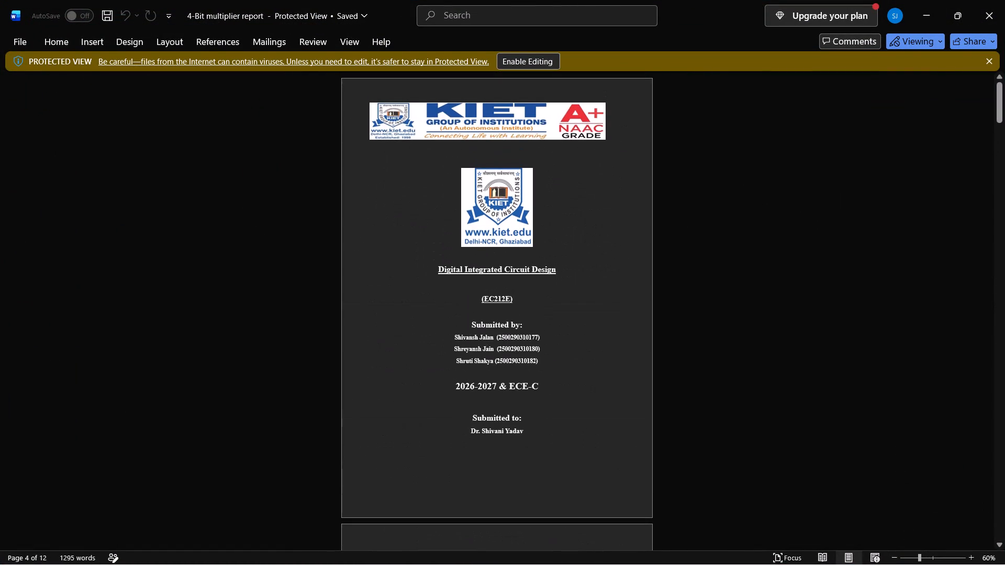
{"action": "scroll", "coordinate": [423, 164], "scroll_direction": "up", "scroll_amount": 3}
{"action": "scroll", "coordinate": [423, 164], "scroll_direction": "down", "scroll_amount": 5}
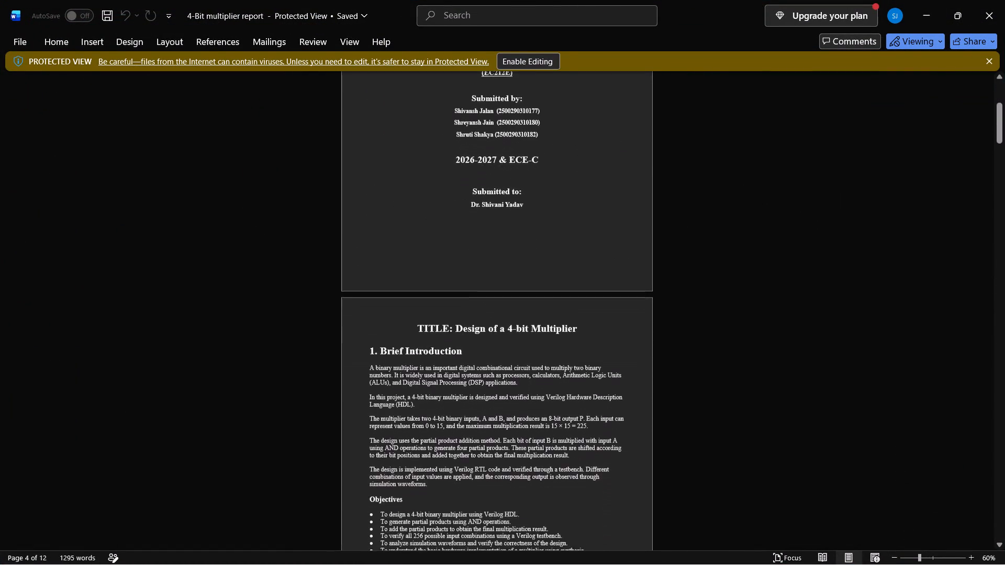
{"action": "scroll", "coordinate": [423, 164], "scroll_direction": "down", "scroll_amount": 6}
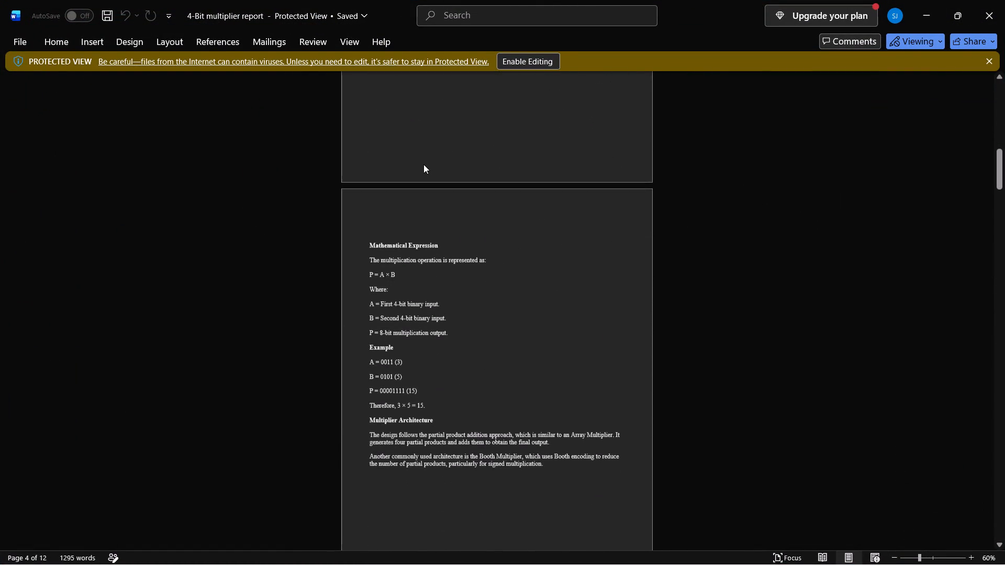
Examine the pages between the Mathematical Expression section and the Verilog RTL Code heading, ending back at Mathematical Expression.
{"action": "scroll", "coordinate": [423, 164], "scroll_direction": "down", "scroll_amount": 2}
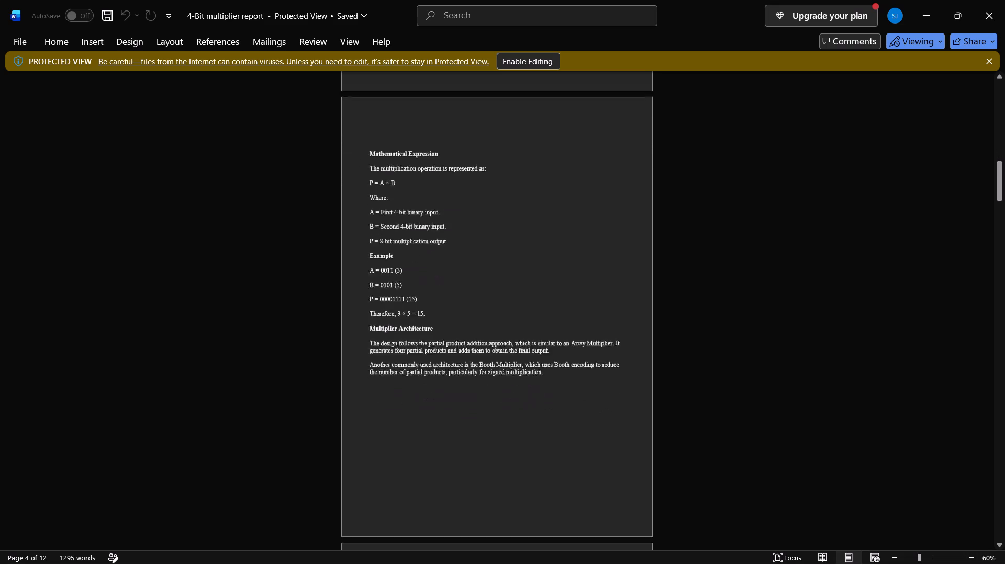
{"action": "scroll", "coordinate": [423, 164], "scroll_direction": "down", "scroll_amount": 3}
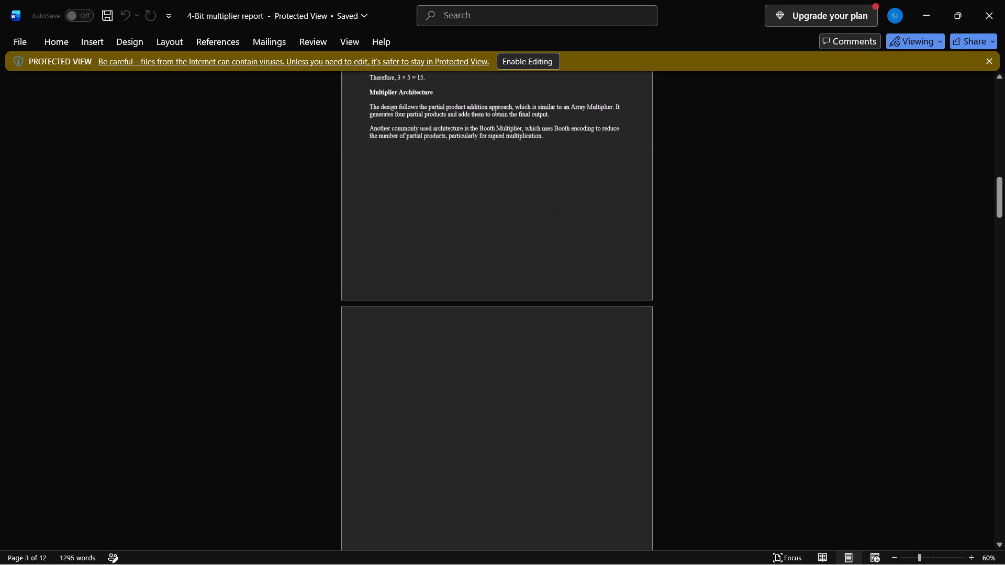
{"action": "scroll", "coordinate": [423, 164], "scroll_direction": "down", "scroll_amount": 2}
{"action": "scroll", "coordinate": [423, 164], "scroll_direction": "up", "scroll_amount": 2}
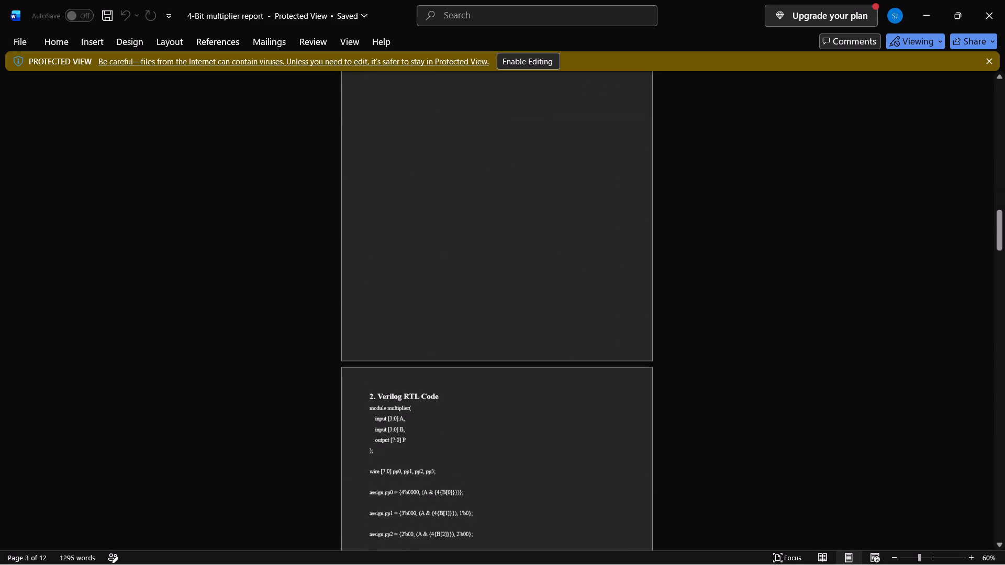
{"action": "scroll", "coordinate": [423, 164], "scroll_direction": "up", "scroll_amount": 3}
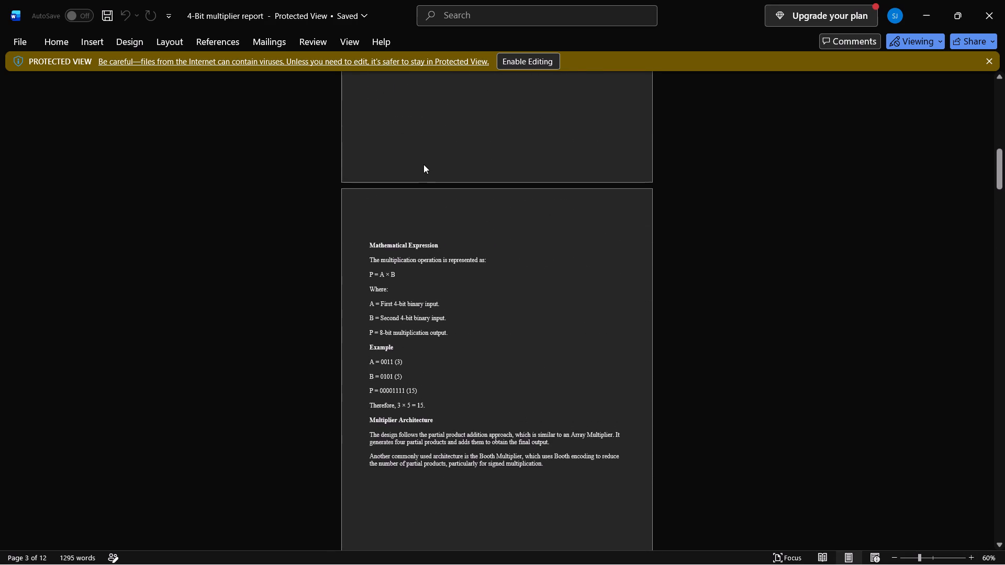
{"action": "scroll", "coordinate": [423, 164], "scroll_direction": "up", "scroll_amount": 2}
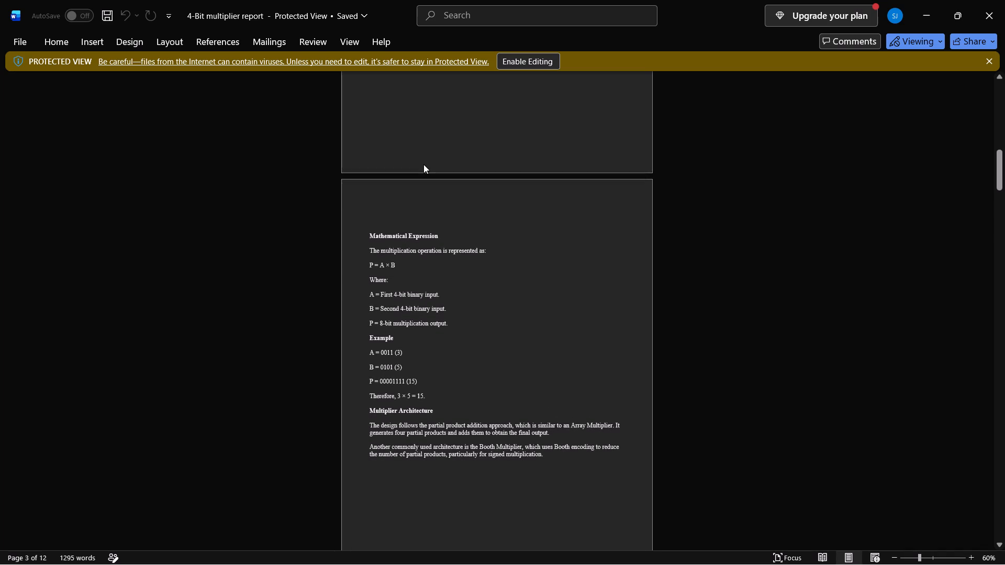
Return to the report's cover page and review it again through the Mathematical Expression and Multiplier Architecture sections to the following pages.
{"action": "scroll", "coordinate": [423, 164], "scroll_direction": "up", "scroll_amount": 1}
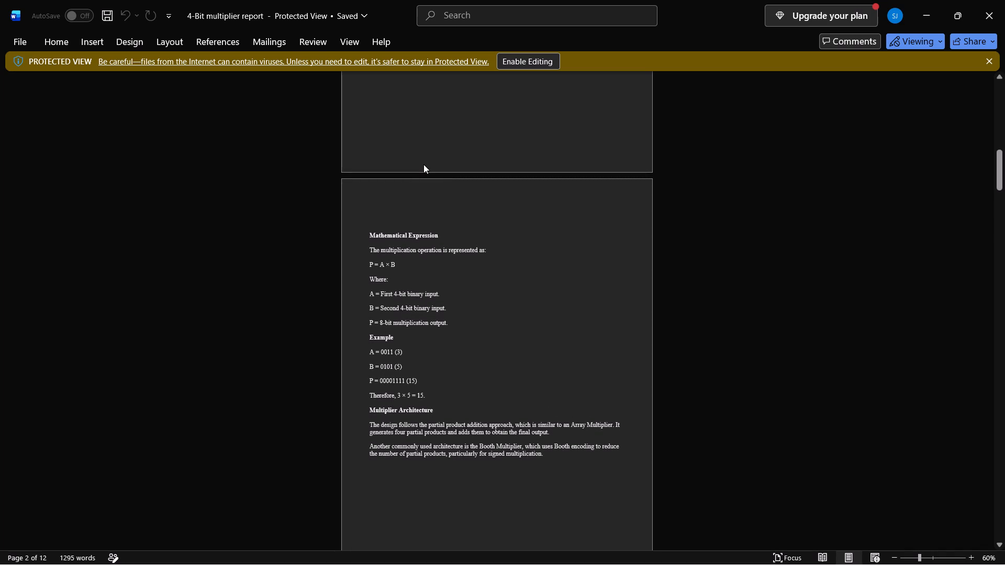
{"action": "scroll", "coordinate": [423, 164], "scroll_direction": "up", "scroll_amount": 1}
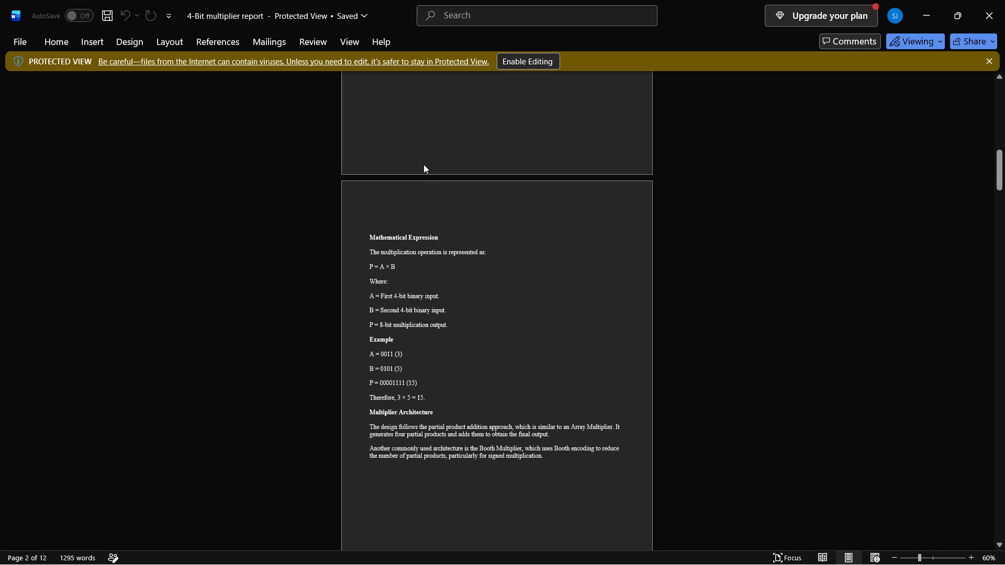
{"action": "scroll", "coordinate": [423, 164], "scroll_direction": "down", "scroll_amount": 1}
{"action": "scroll", "coordinate": [423, 164], "scroll_direction": "up", "scroll_amount": 3}
{"action": "scroll", "coordinate": [423, 164], "scroll_direction": "down", "scroll_amount": 1}
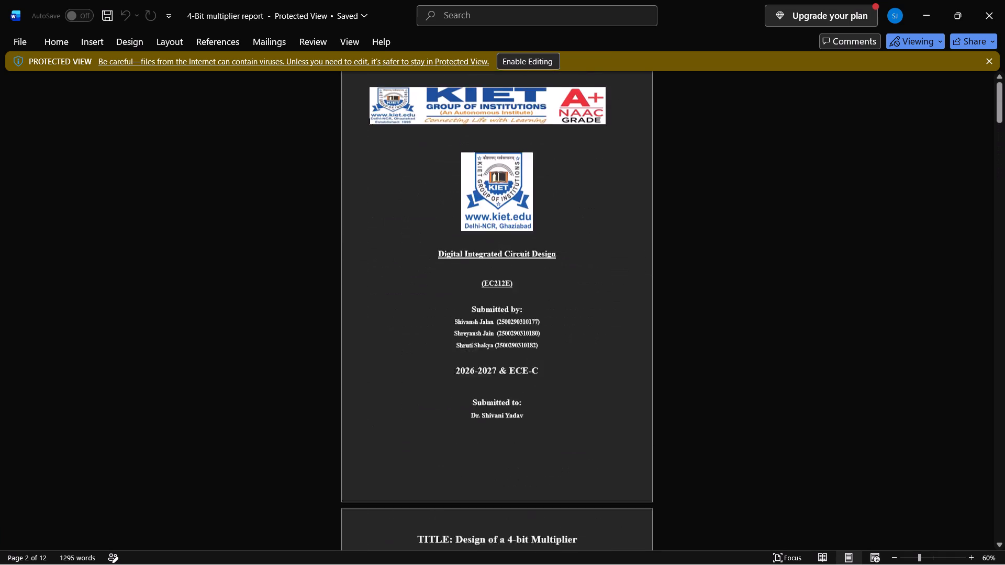
{"action": "scroll", "coordinate": [423, 164], "scroll_direction": "down", "scroll_amount": 5}
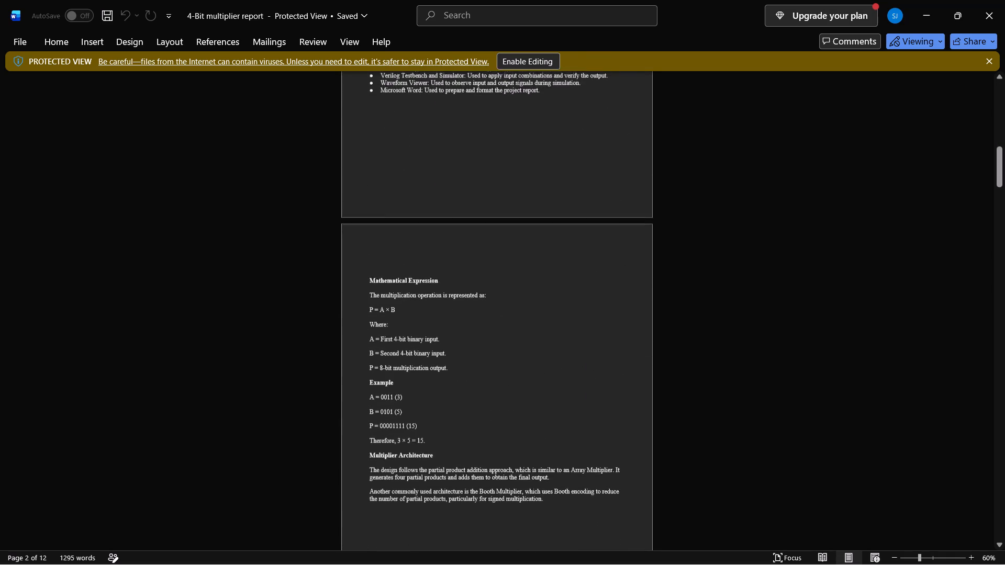
{"action": "scroll", "coordinate": [423, 164], "scroll_direction": "down", "scroll_amount": 5}
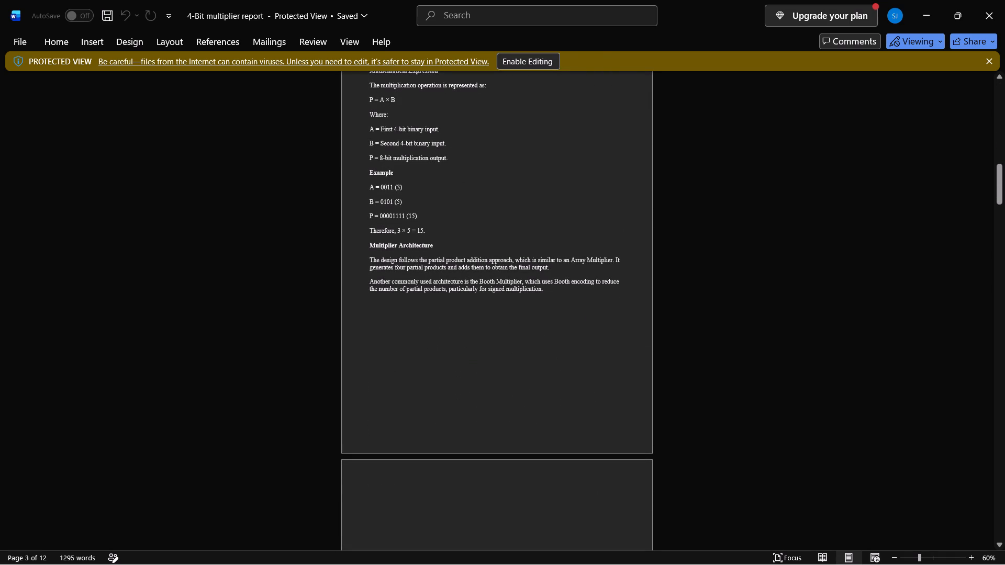
{"action": "scroll", "coordinate": [423, 164], "scroll_direction": "down", "scroll_amount": 4}
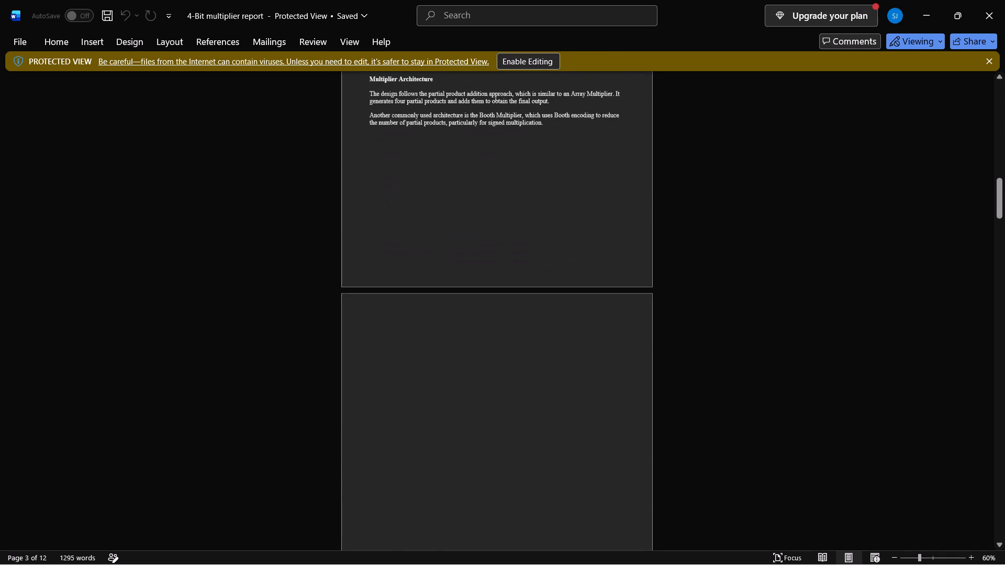
{"action": "scroll", "coordinate": [423, 164], "scroll_direction": "down", "scroll_amount": 3}
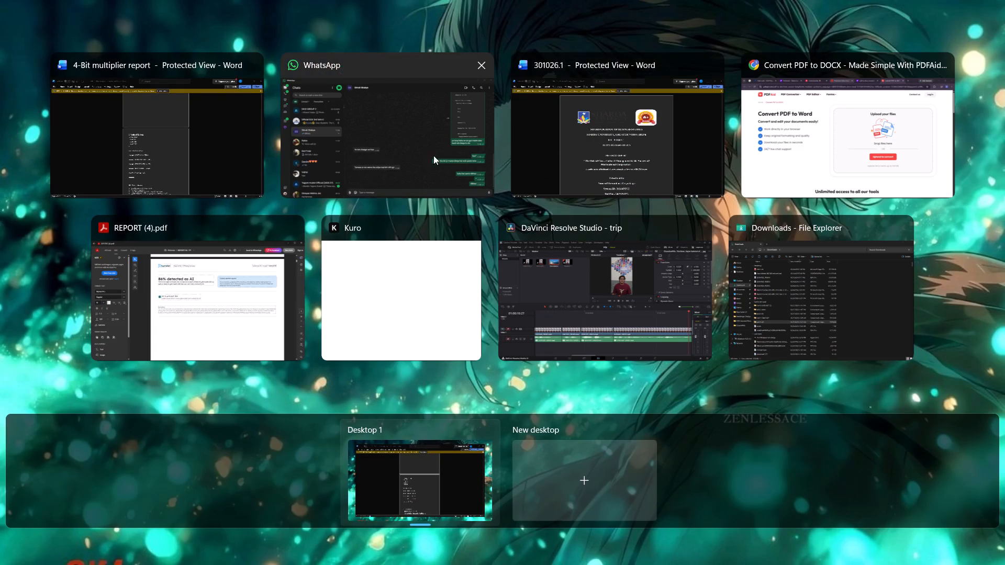
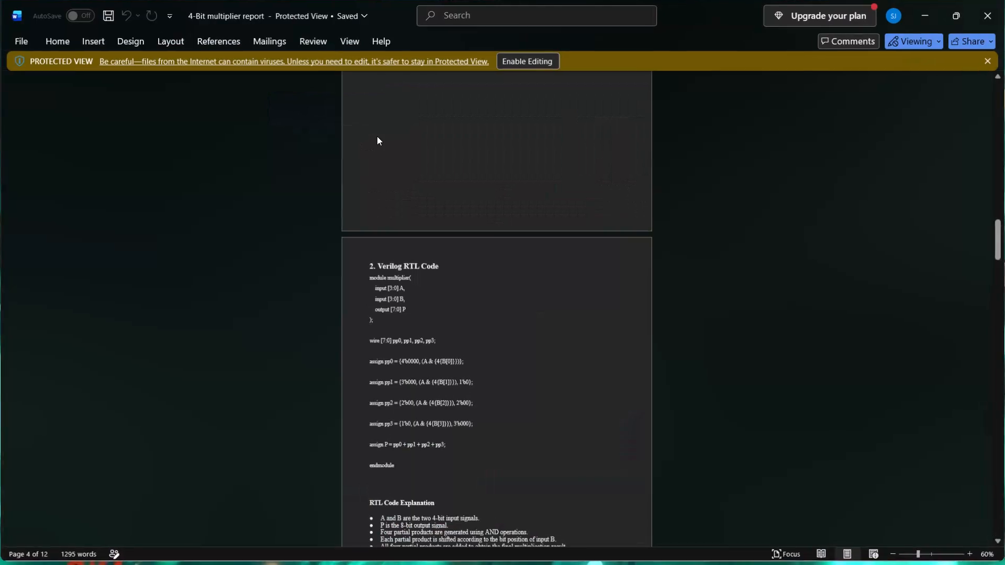
Examine the Verilog RTL Code page, from the multiplier module declaration through the RTL Code Explanation list.
{"action": "scroll", "coordinate": [377, 136], "scroll_direction": "down", "scroll_amount": 1}
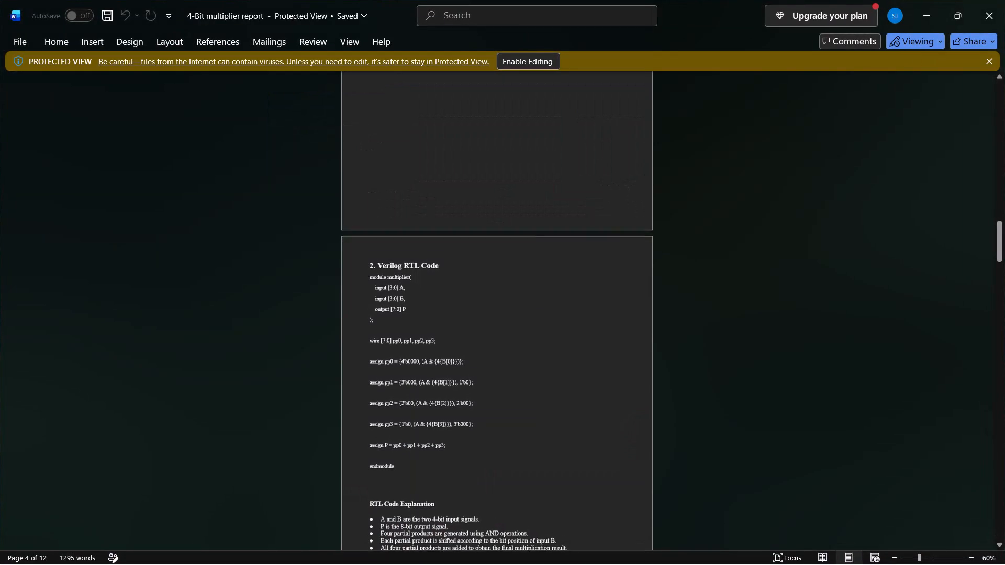
{"action": "scroll", "coordinate": [377, 136], "scroll_direction": "down", "scroll_amount": 3}
{"action": "scroll", "coordinate": [377, 136], "scroll_direction": "right", "scroll_amount": 1}
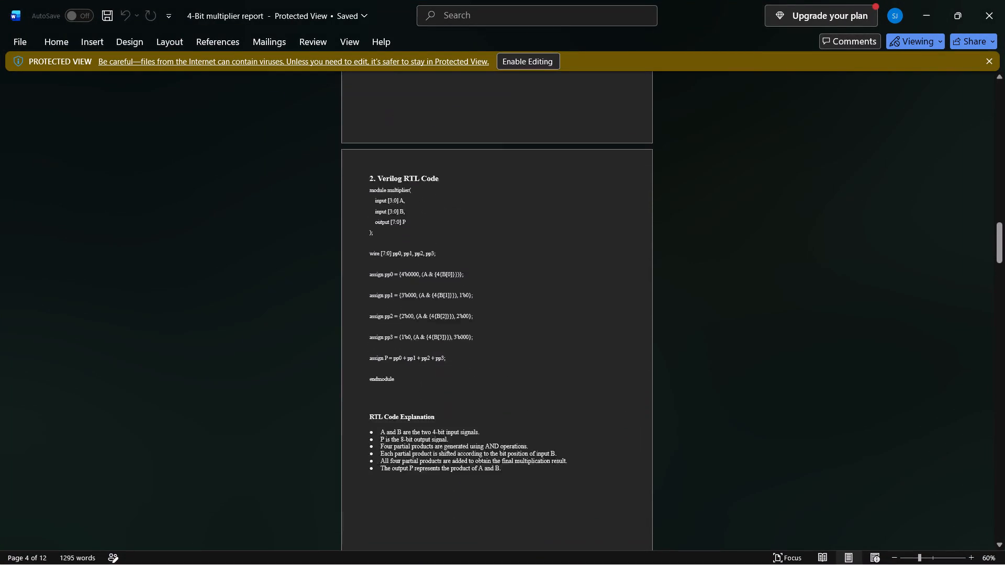
{"action": "scroll", "coordinate": [377, 136], "scroll_direction": "right", "scroll_amount": 2}
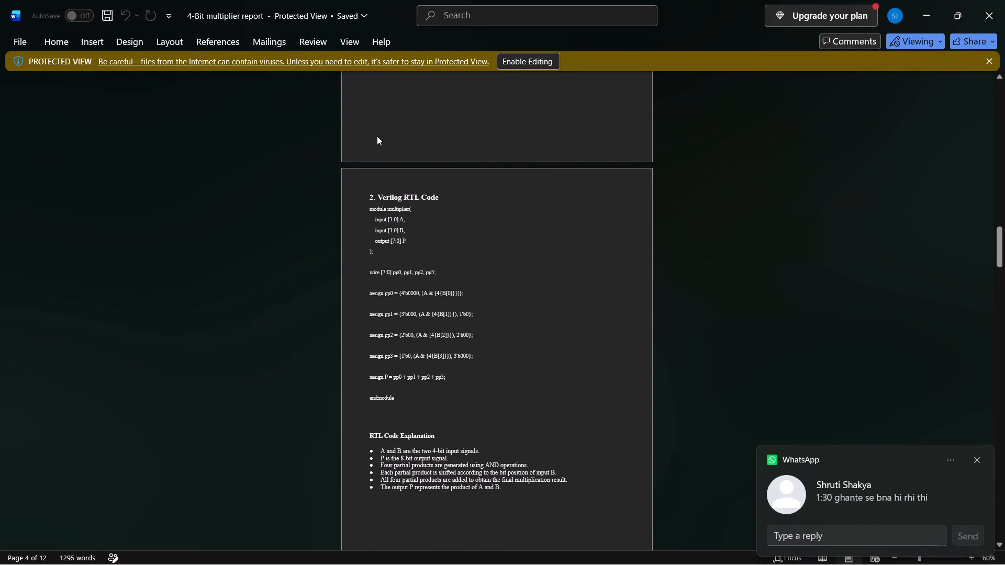
{"action": "scroll", "coordinate": [377, 136], "scroll_direction": "right", "scroll_amount": 1}
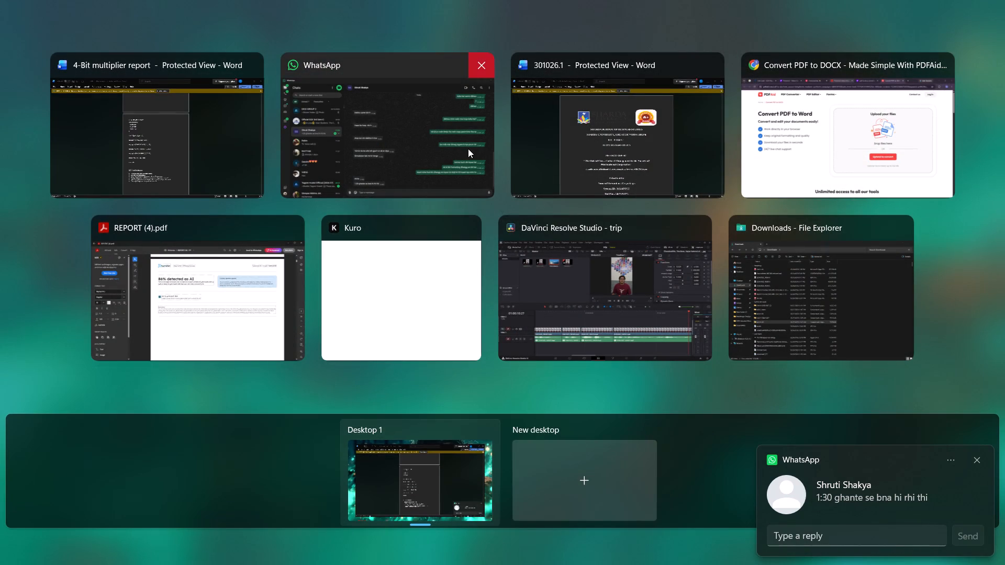
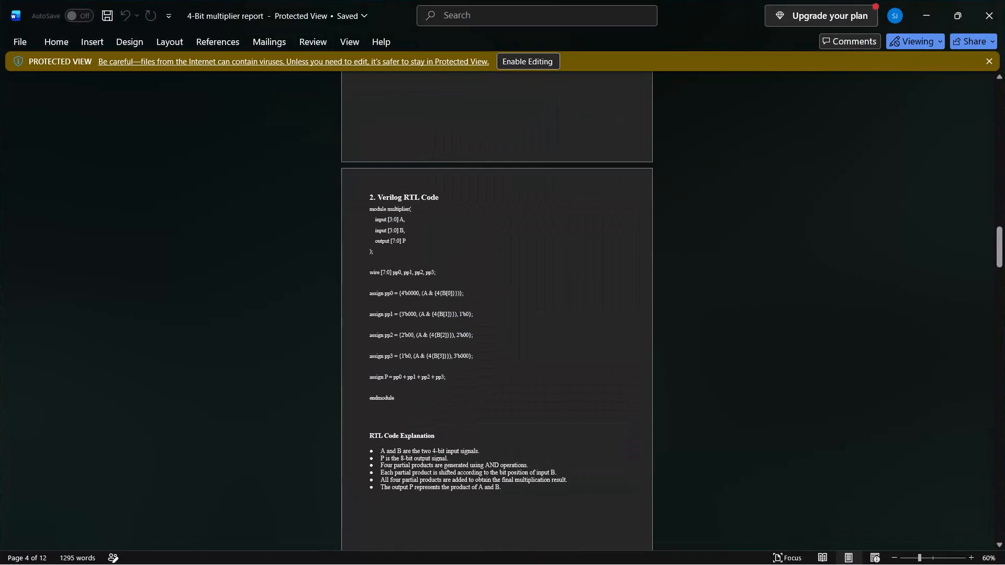
Examine the report's pages before the Verilog RTL Code at 80% zoom, from the Brief Introduction through Tools Used to the Multiplier Architecture section.
{"action": "scroll", "coordinate": [398, 218], "scroll_direction": "up", "scroll_amount": 2, "text": "ctrl"}
{"action": "scroll", "coordinate": [398, 218], "scroll_direction": "up", "scroll_amount": 3}
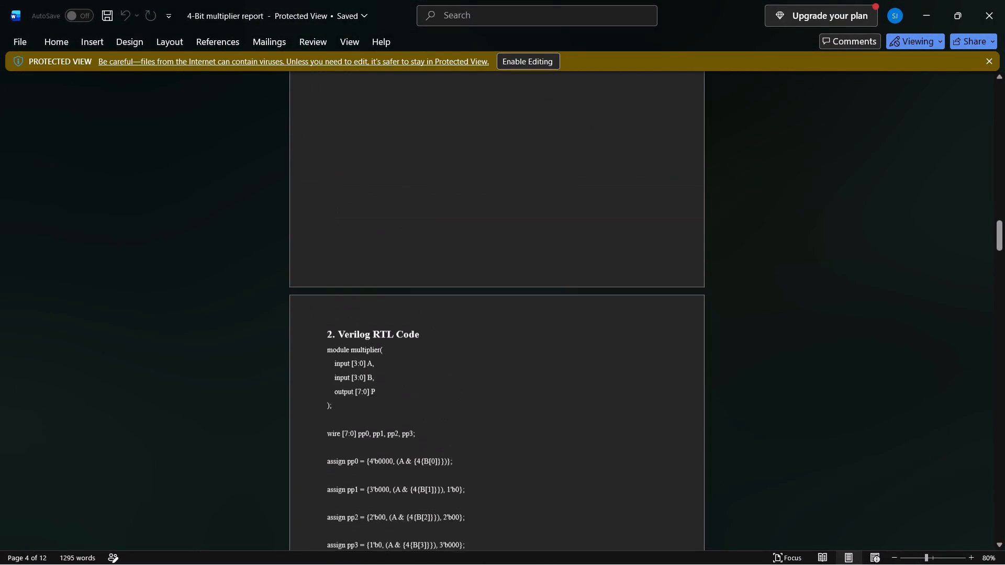
{"action": "scroll", "coordinate": [398, 218], "scroll_direction": "up", "scroll_amount": 4}
{"action": "scroll", "coordinate": [398, 218], "scroll_direction": "down", "scroll_amount": 1}
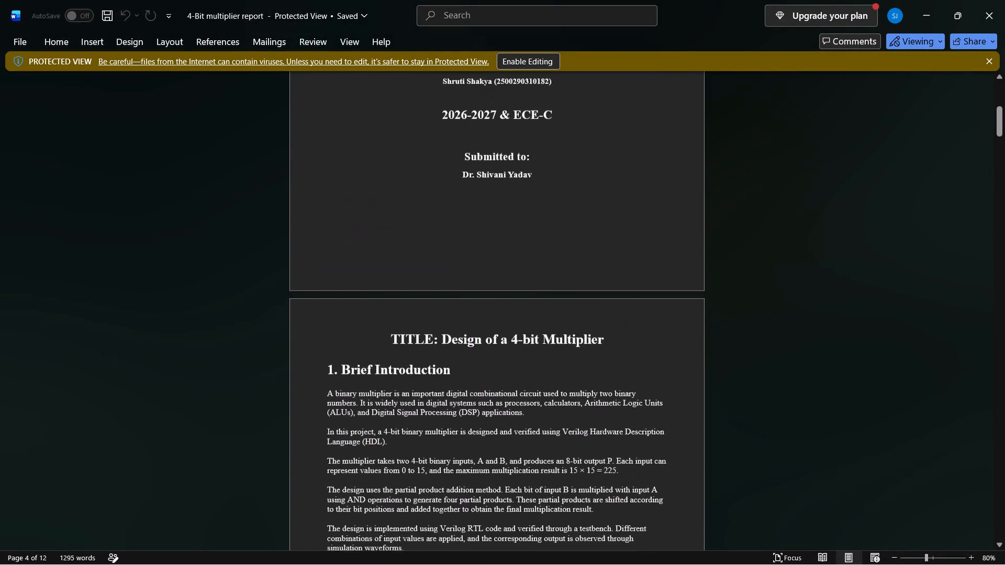
{"action": "scroll", "coordinate": [398, 218], "scroll_direction": "down", "scroll_amount": 1}
{"action": "scroll", "coordinate": [398, 218], "scroll_direction": "up", "scroll_amount": 1}
{"action": "scroll", "coordinate": [398, 218], "scroll_direction": "down", "scroll_amount": 2}
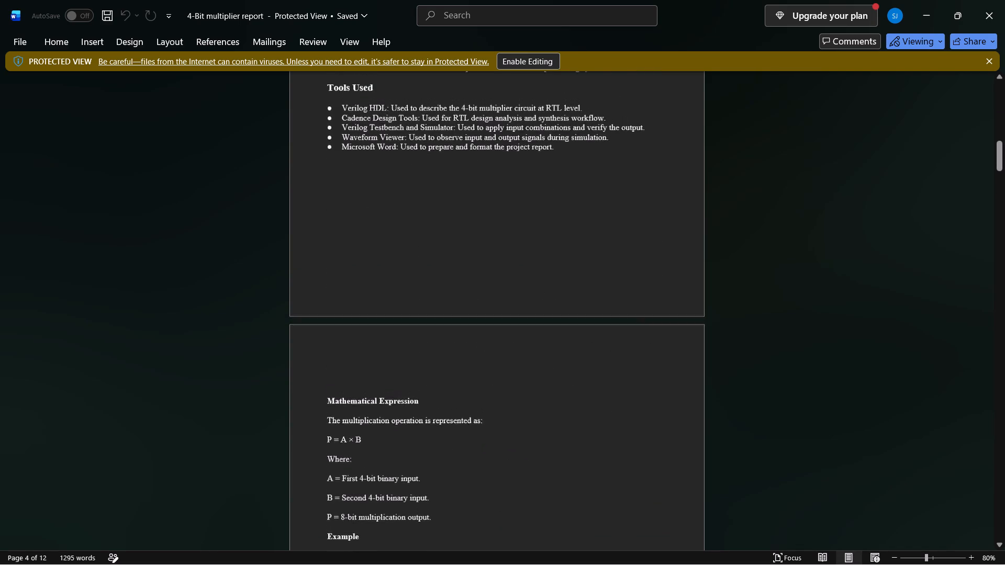
{"action": "scroll", "coordinate": [398, 218], "scroll_direction": "down", "scroll_amount": 1}
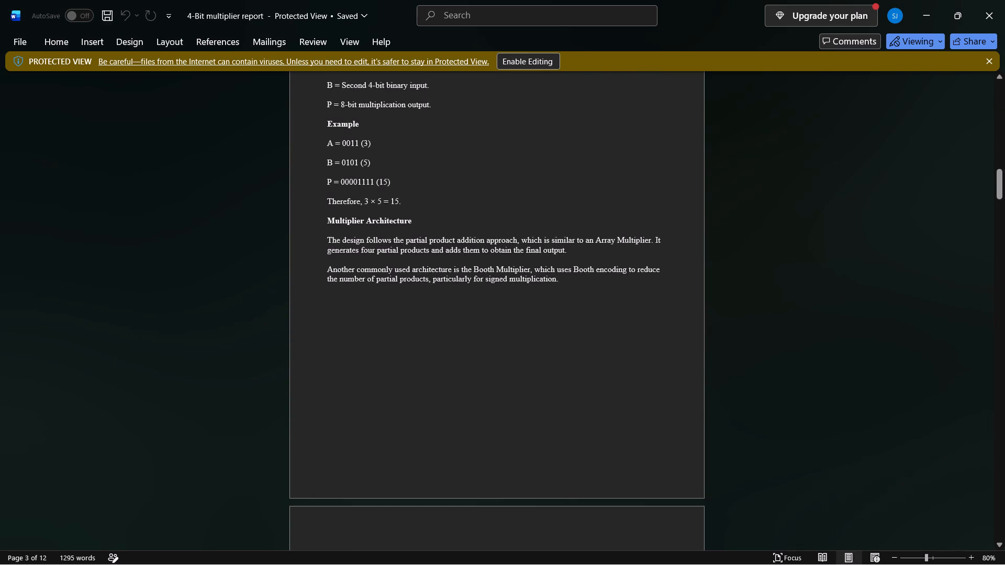
Read the Example and Multiplier Architecture sections on page 3 of the report at a larger zoom.
{"action": "scroll", "coordinate": [398, 218], "scroll_direction": "down", "scroll_amount": 4, "text": "ctrl"}
{"action": "scroll", "coordinate": [398, 218], "scroll_direction": "up", "scroll_amount": 1}
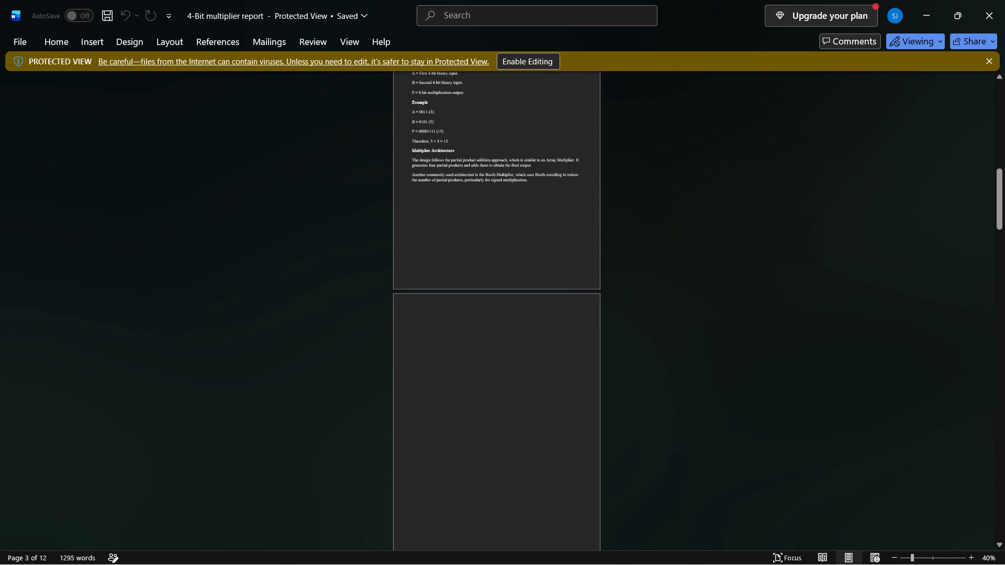
{"action": "scroll", "coordinate": [398, 218], "scroll_direction": "up", "scroll_amount": 1}
{"action": "scroll", "coordinate": [398, 218], "scroll_direction": "up", "scroll_amount": 4, "text": "ctrl"}
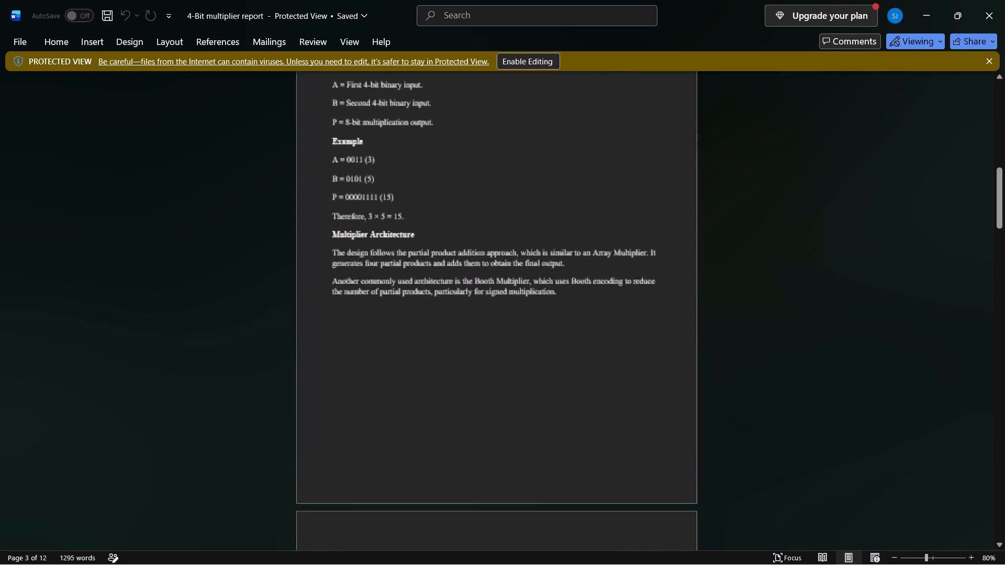
{"action": "scroll", "coordinate": [398, 218], "scroll_direction": "up", "scroll_amount": 3, "text": "ctrl"}
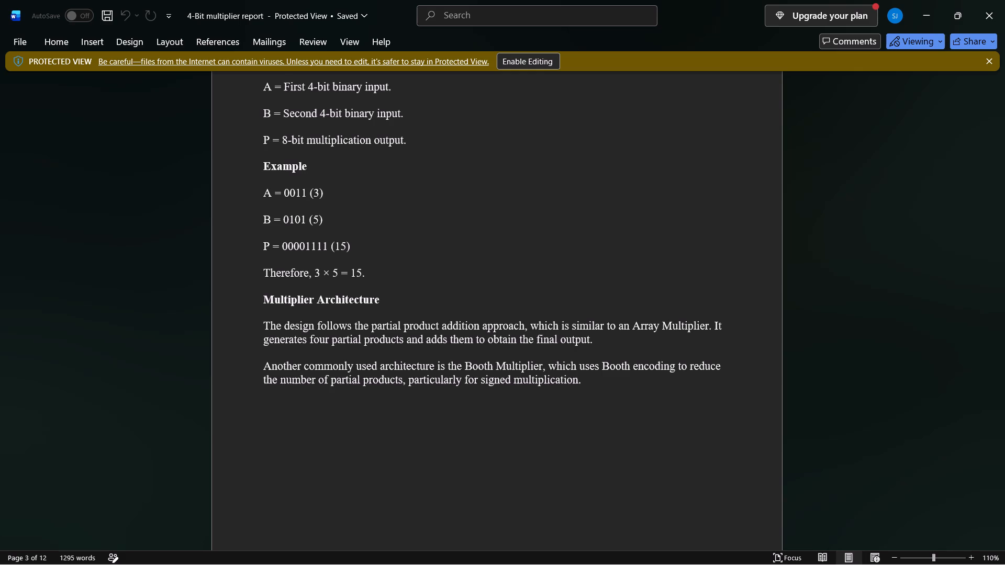
{"action": "scroll", "coordinate": [328, 292], "scroll_direction": "up", "scroll_amount": 1}
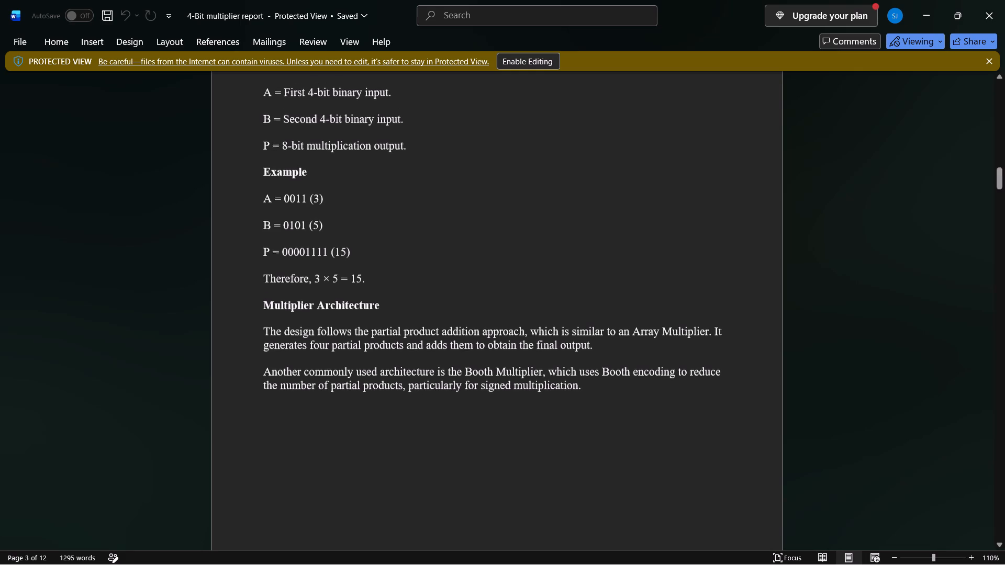
Go back to page 2 and review the Brief Introduction, Objectives and Tools Used sections.
{"action": "scroll", "coordinate": [328, 292], "scroll_direction": "up", "scroll_amount": 5}
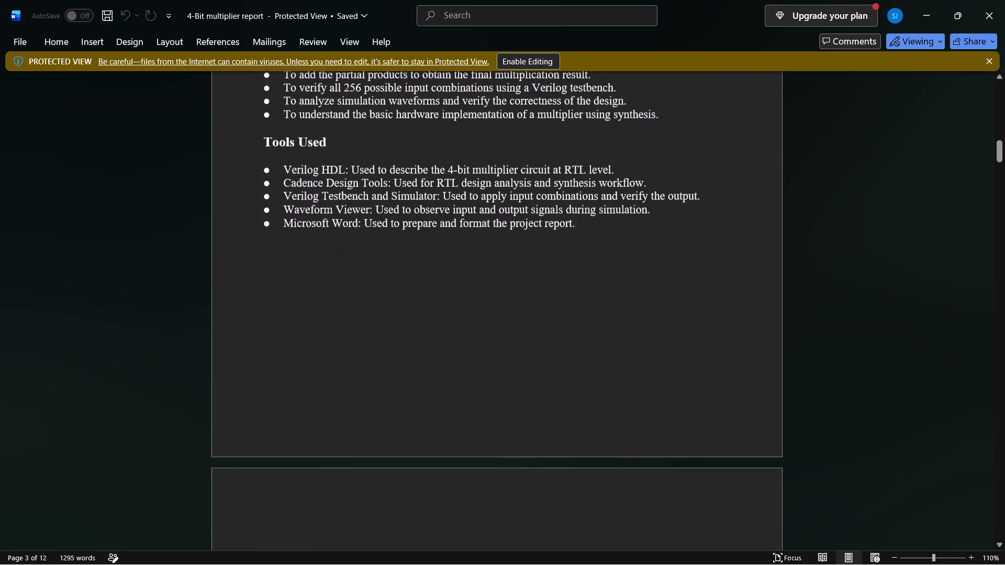
{"action": "scroll", "coordinate": [328, 292], "scroll_direction": "up", "scroll_amount": 2}
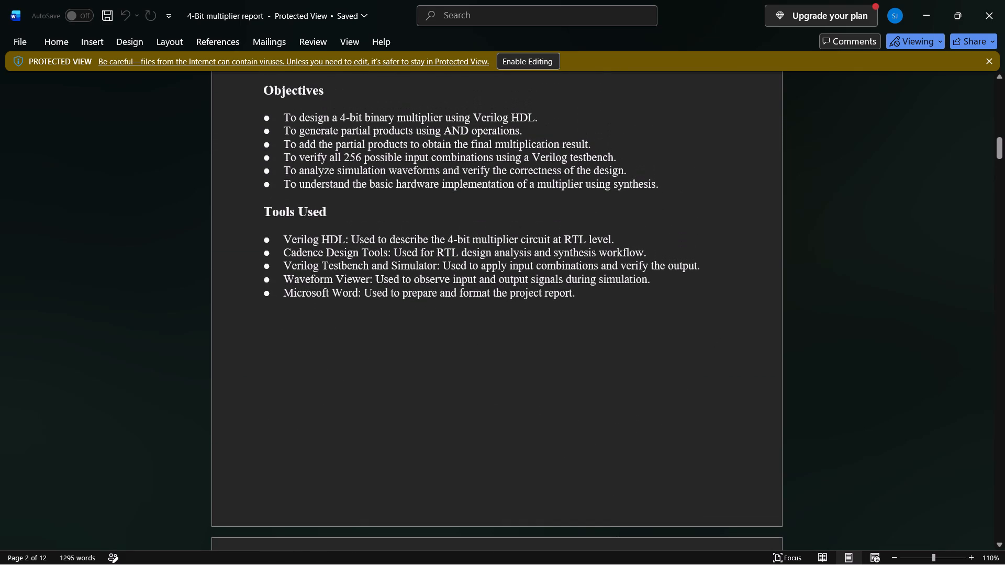
{"action": "scroll", "coordinate": [328, 292], "scroll_direction": "down", "scroll_amount": 3}
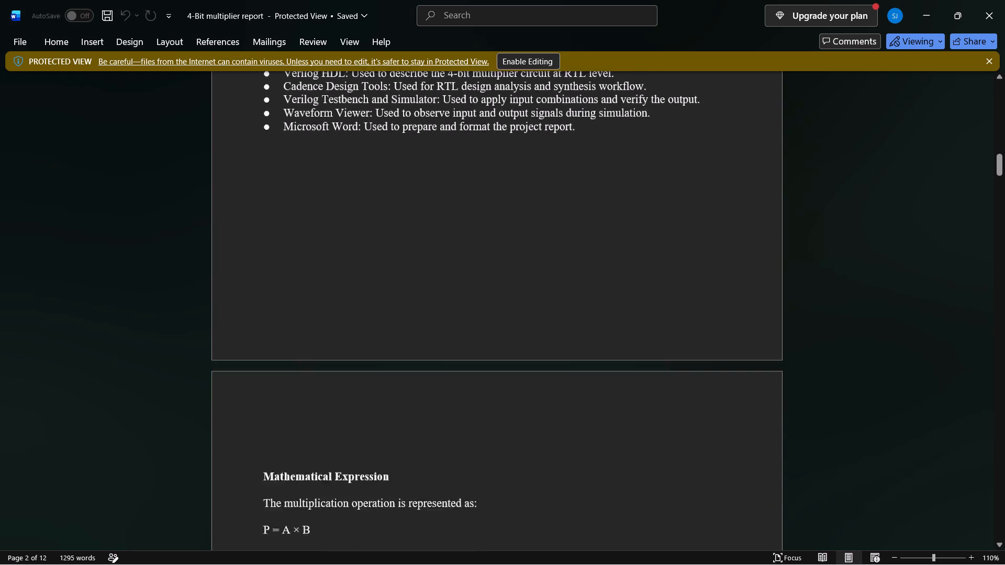
{"action": "scroll", "coordinate": [328, 292], "scroll_direction": "down", "scroll_amount": 2}
{"action": "scroll", "coordinate": [328, 292], "scroll_direction": "up", "scroll_amount": 6}
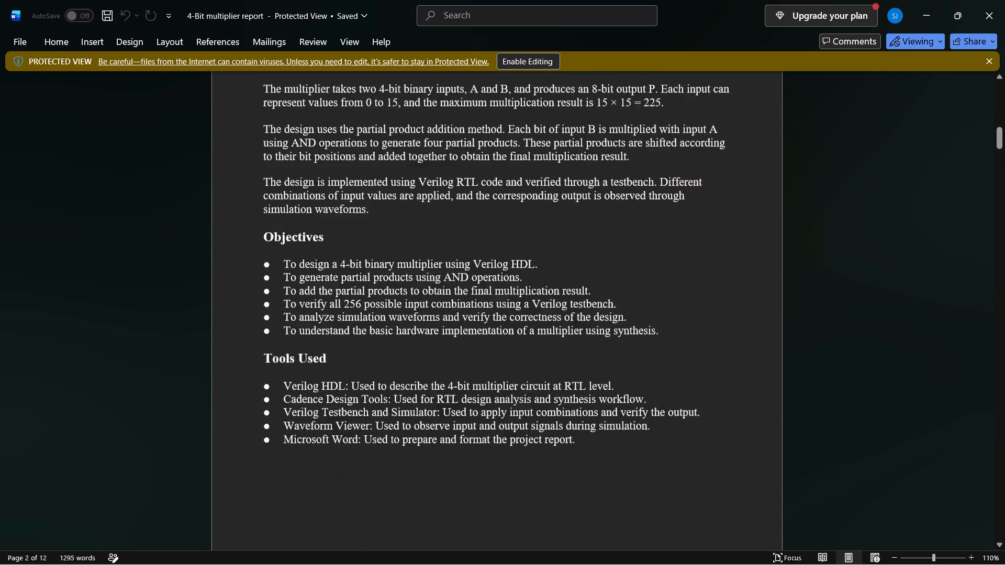
{"action": "scroll", "coordinate": [328, 292], "scroll_direction": "up", "scroll_amount": 2}
{"action": "scroll", "coordinate": [328, 292], "scroll_direction": "down", "scroll_amount": 2}
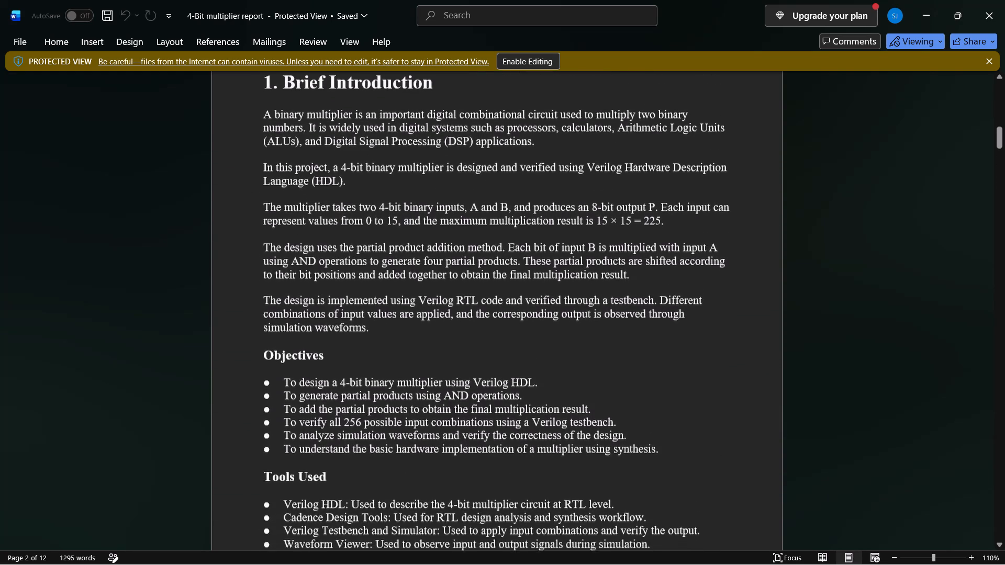
Continue past the Multiplier Architecture section and check page 4 up to the Verilog RTL Code heading.
{"action": "scroll", "coordinate": [328, 292], "scroll_direction": "down", "scroll_amount": 3}
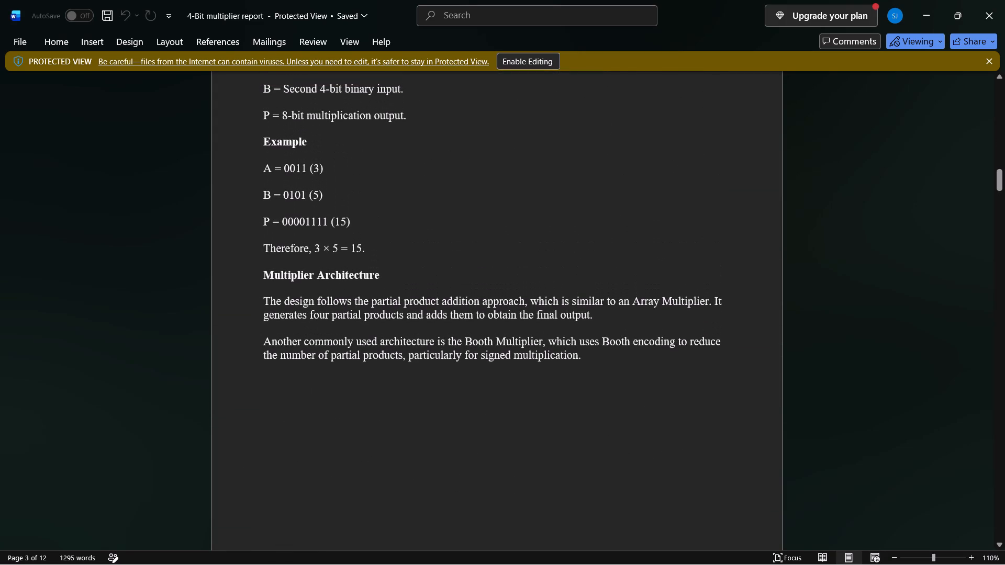
{"action": "scroll", "coordinate": [328, 292], "scroll_direction": "down", "scroll_amount": 1}
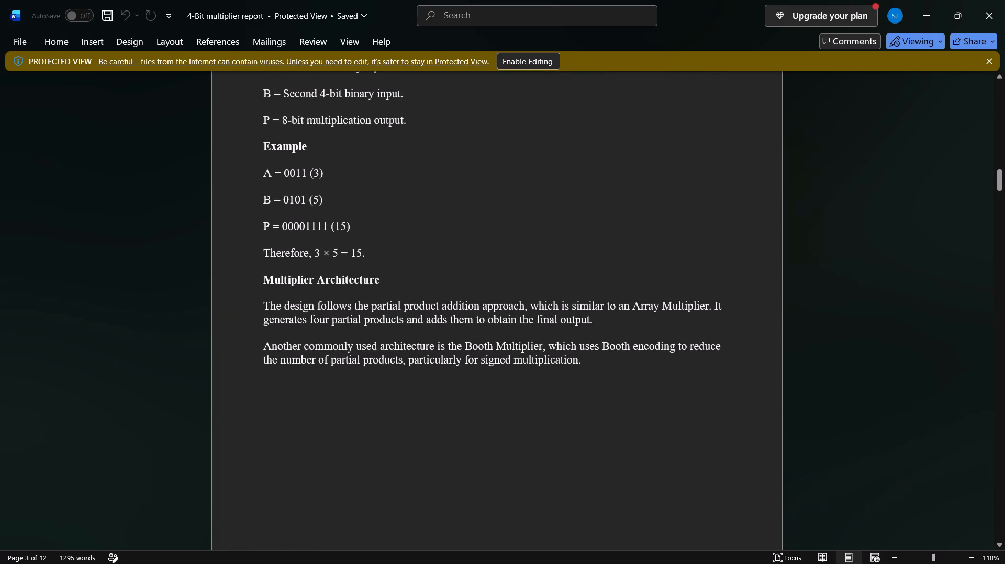
{"action": "scroll", "coordinate": [328, 292], "scroll_direction": "down", "scroll_amount": 5}
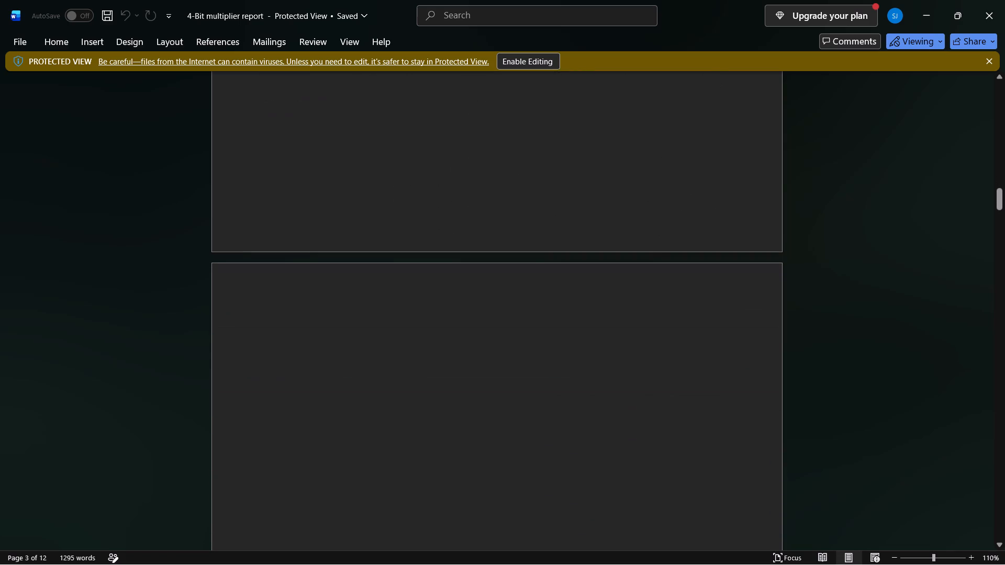
{"action": "scroll", "coordinate": [328, 292], "scroll_direction": "down", "scroll_amount": 2}
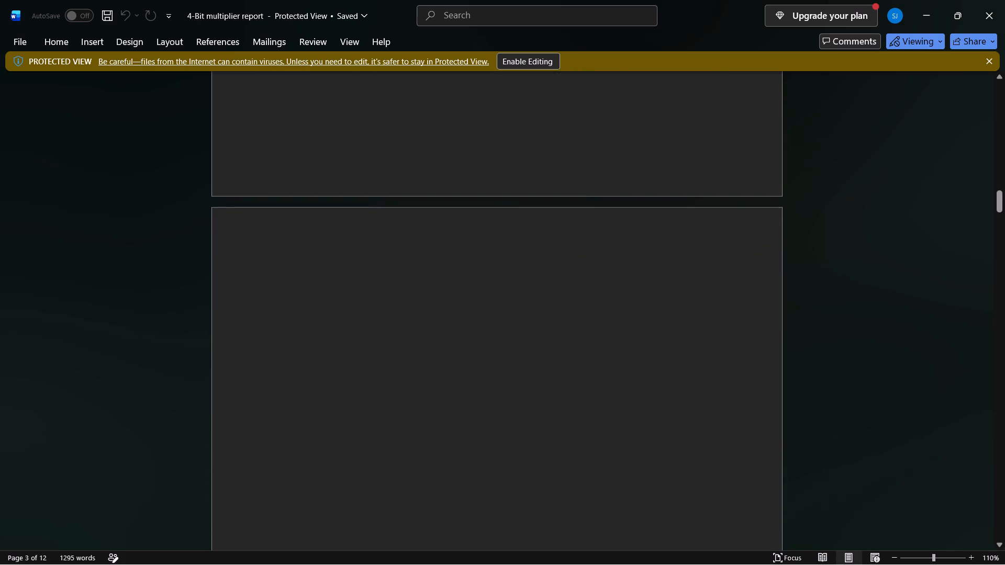
{"action": "scroll", "coordinate": [328, 292], "scroll_direction": "down", "scroll_amount": 3}
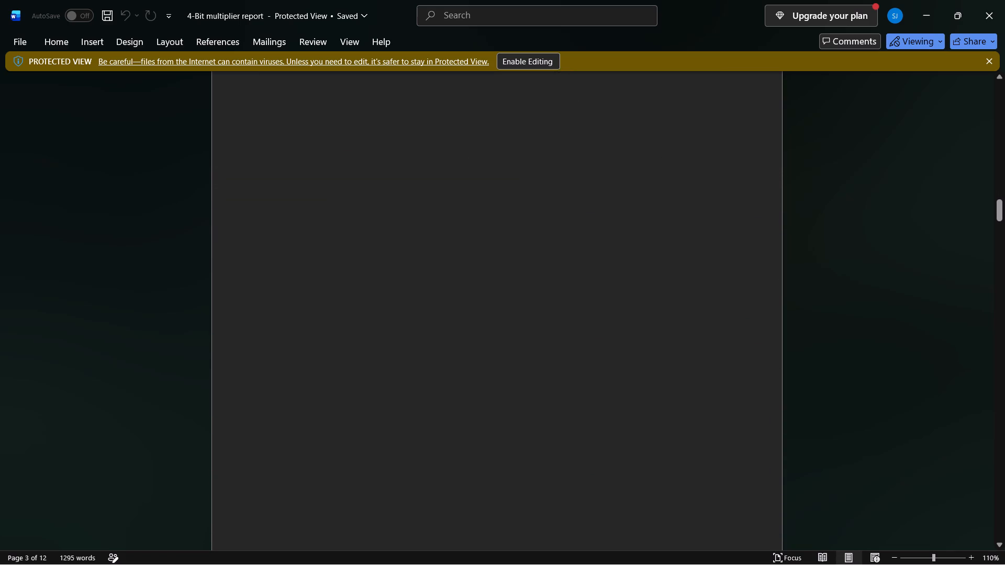
{"action": "scroll", "coordinate": [328, 292], "scroll_direction": "down", "scroll_amount": 1}
{"action": "scroll", "coordinate": [328, 292], "scroll_direction": "down", "scroll_amount": 4, "text": "ctrl"}
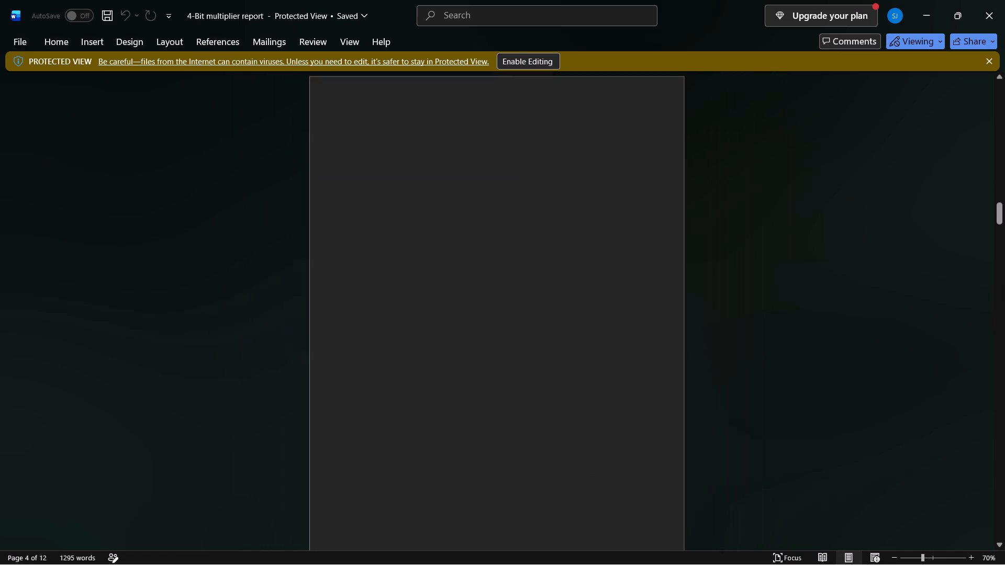
{"action": "scroll", "coordinate": [328, 292], "scroll_direction": "down", "scroll_amount": 2}
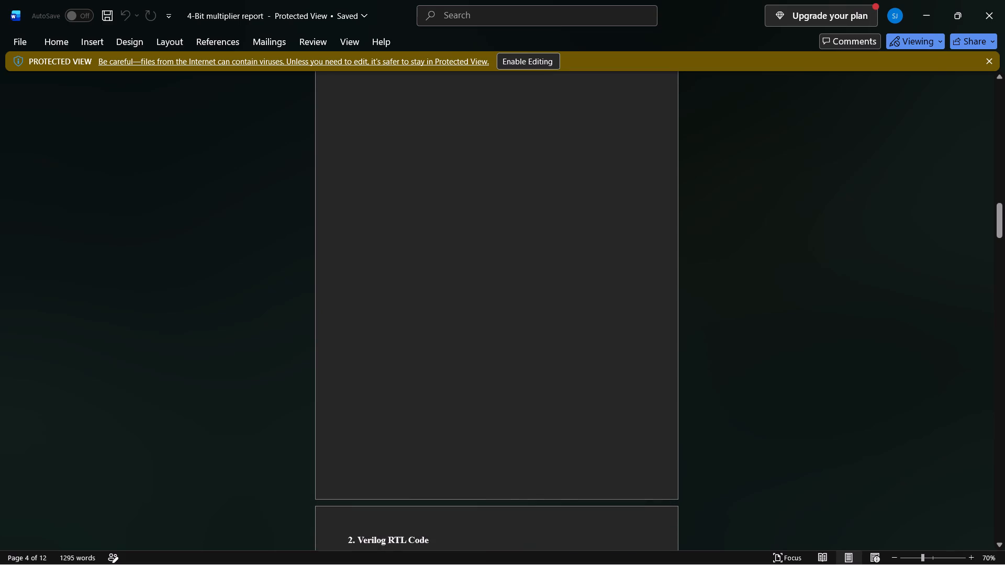
Read the multiplier module in the Verilog RTL Code section and the RTL Code Explanation on page 5.
{"action": "left_click", "coordinate": [377, 298]}
{"action": "scroll", "coordinate": [377, 298], "scroll_direction": "down", "scroll_amount": 5}
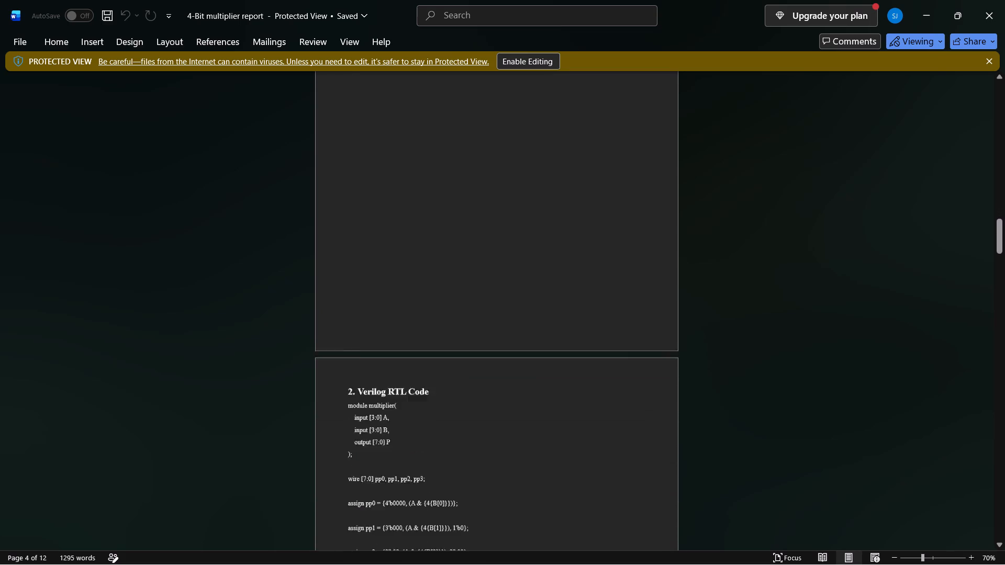
{"action": "scroll", "coordinate": [377, 298], "scroll_direction": "down", "scroll_amount": 2}
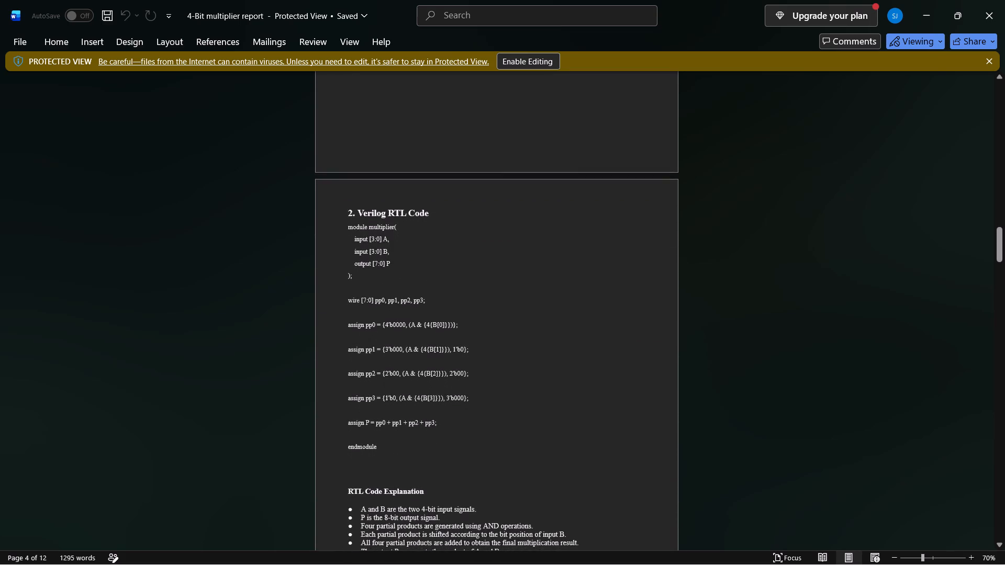
{"action": "scroll", "coordinate": [377, 298], "scroll_direction": "down", "scroll_amount": 2}
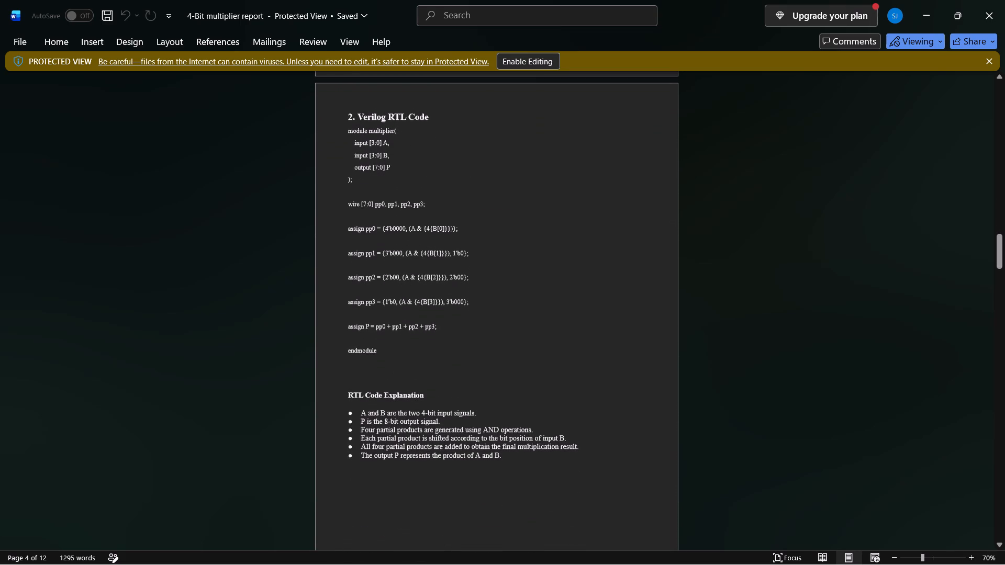
{"action": "scroll", "coordinate": [377, 298], "scroll_direction": "down", "scroll_amount": 1}
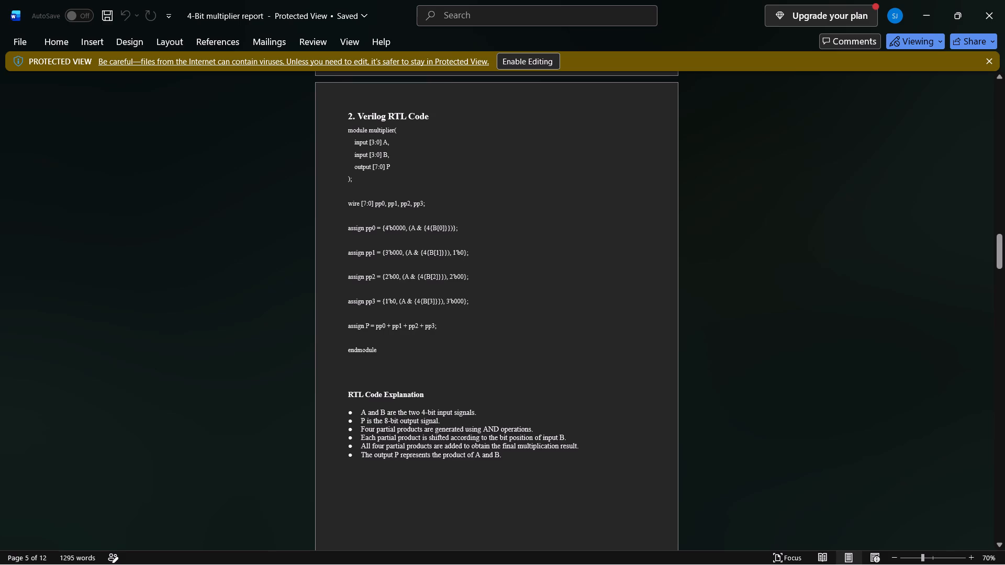
{"action": "scroll", "coordinate": [377, 298], "scroll_direction": "down", "scroll_amount": 1}
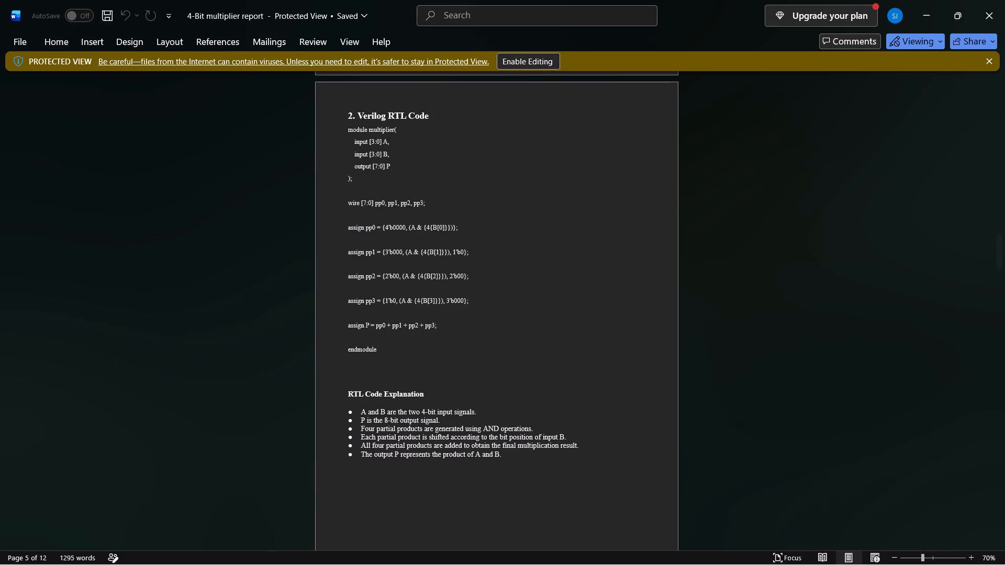
{"action": "scroll", "coordinate": [377, 298], "scroll_direction": "down", "scroll_amount": 2}
Review the Testbench section, from its introduction through the multipliertb code to the Testbench Explanation list.
{"action": "scroll", "coordinate": [377, 298], "scroll_direction": "down", "scroll_amount": 6}
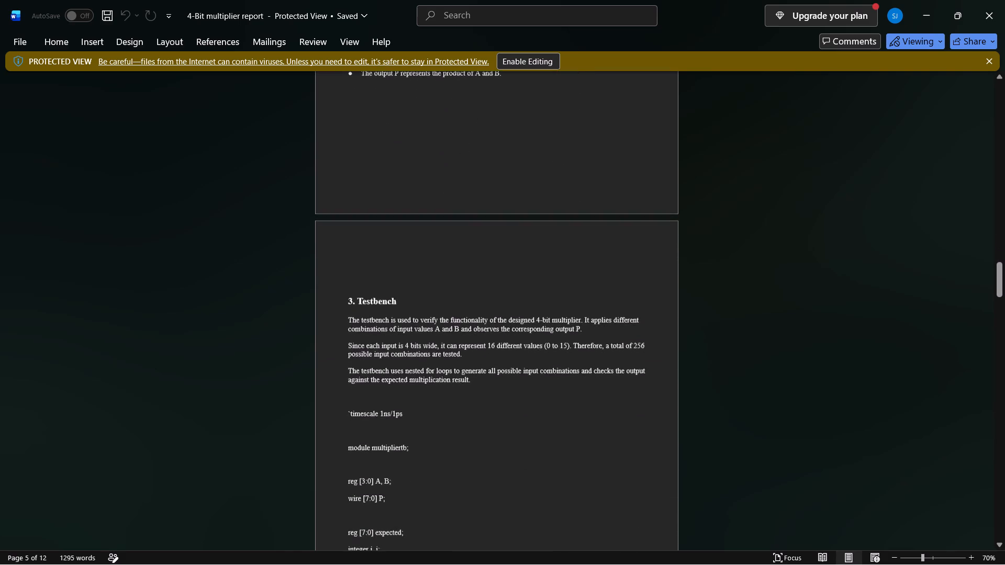
{"action": "scroll", "coordinate": [377, 298], "scroll_direction": "down", "scroll_amount": 1}
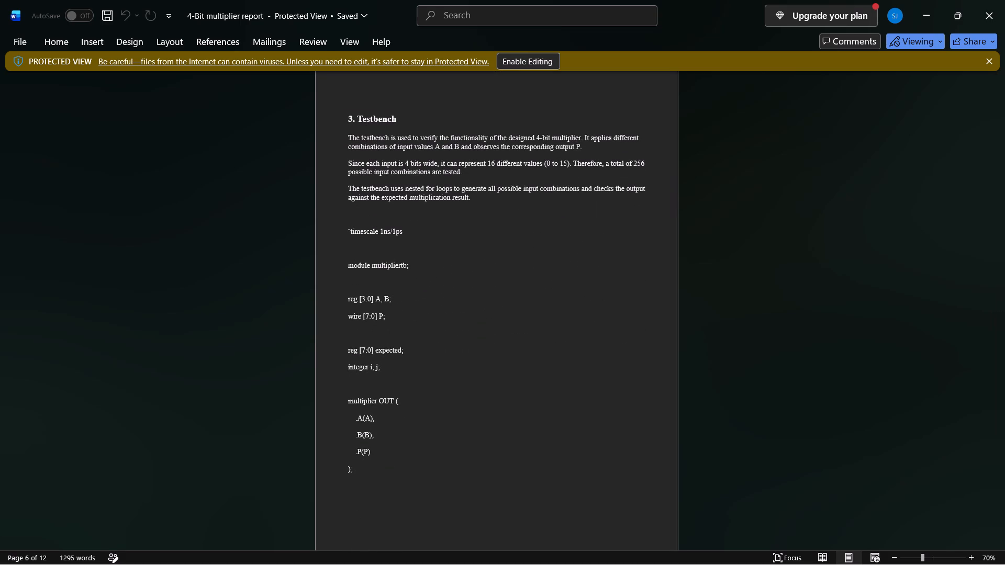
{"action": "scroll", "coordinate": [377, 298], "scroll_direction": "down", "scroll_amount": 7}
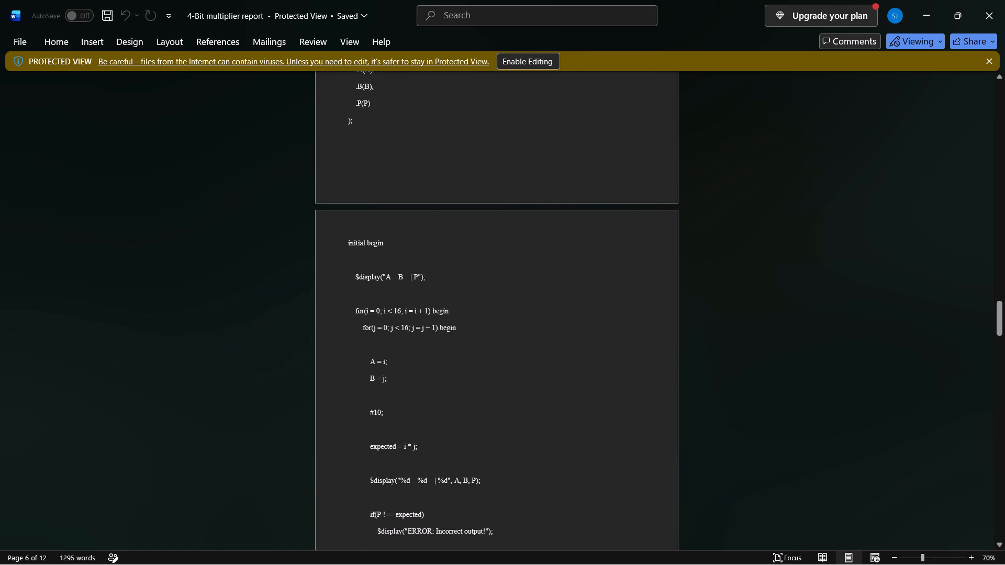
{"action": "scroll", "coordinate": [377, 298], "scroll_direction": "down", "scroll_amount": 4}
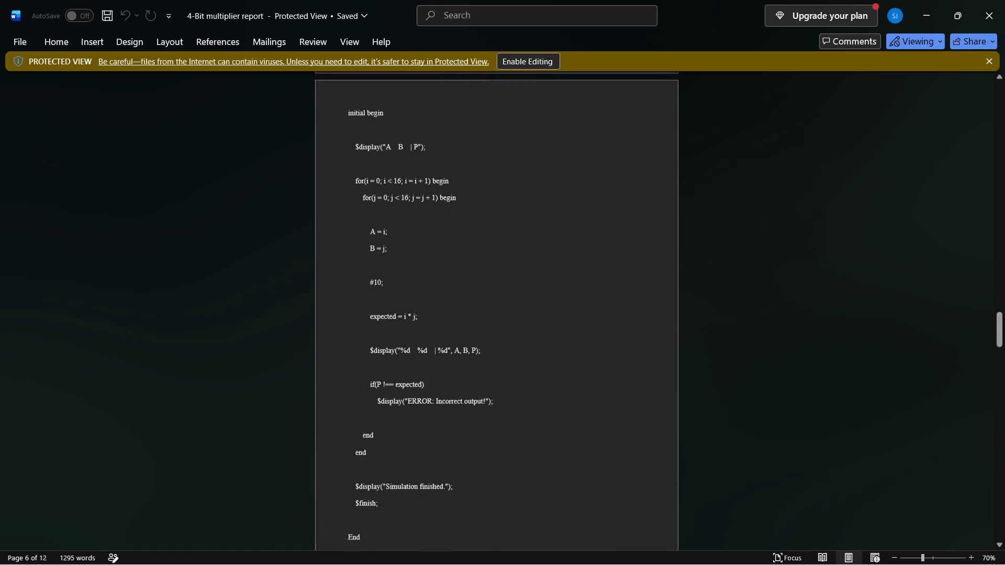
{"action": "scroll", "coordinate": [377, 298], "scroll_direction": "down", "scroll_amount": 6}
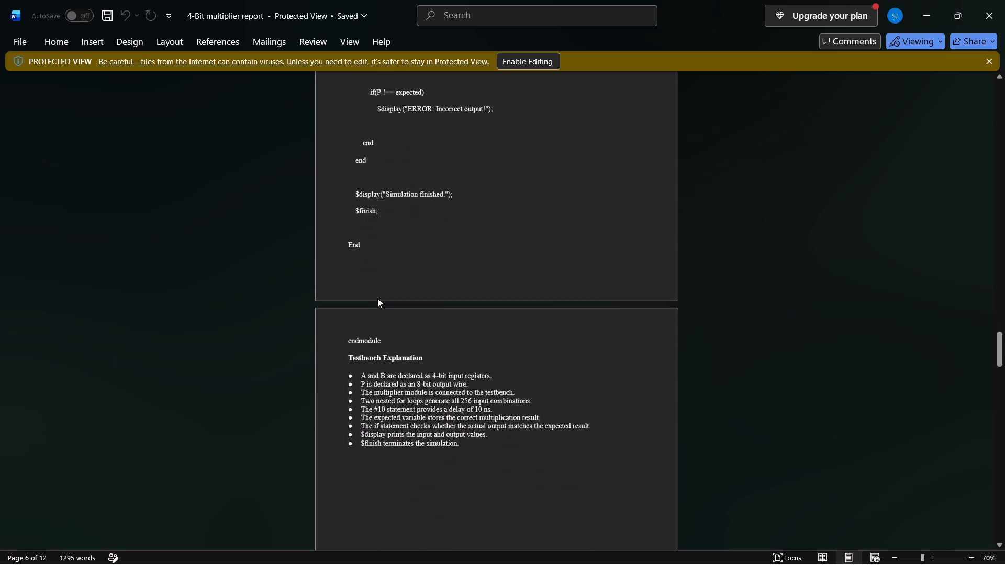
{"action": "scroll", "coordinate": [377, 298], "scroll_direction": "down", "scroll_amount": 5}
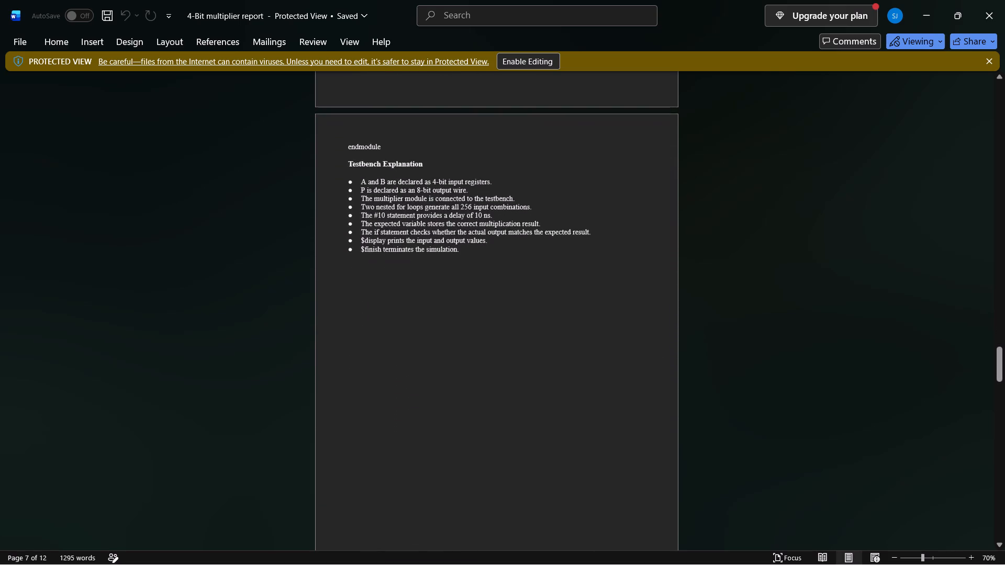
Skim the Simulation Waveform and Result and Discussion sections, returning to examine the Synthesis Report section.
{"action": "scroll", "coordinate": [377, 298], "scroll_direction": "down", "scroll_amount": 2}
{"action": "scroll", "coordinate": [377, 298], "scroll_direction": "up", "scroll_amount": 1}
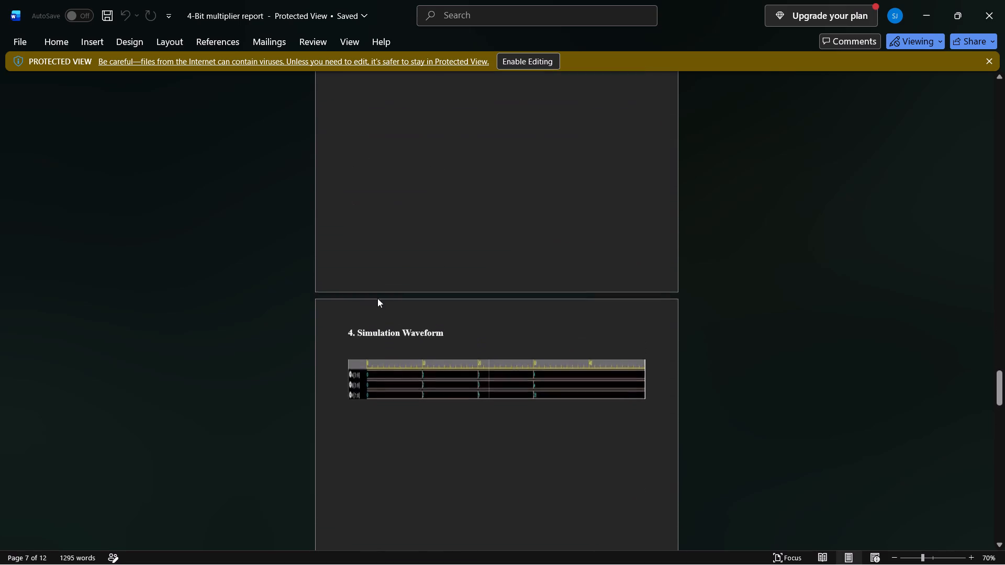
{"action": "scroll", "coordinate": [377, 298], "scroll_direction": "up", "scroll_amount": 1}
{"action": "scroll", "coordinate": [377, 298], "scroll_direction": "down", "scroll_amount": 9}
{"action": "scroll", "coordinate": [377, 298], "scroll_direction": "up", "scroll_amount": 1}
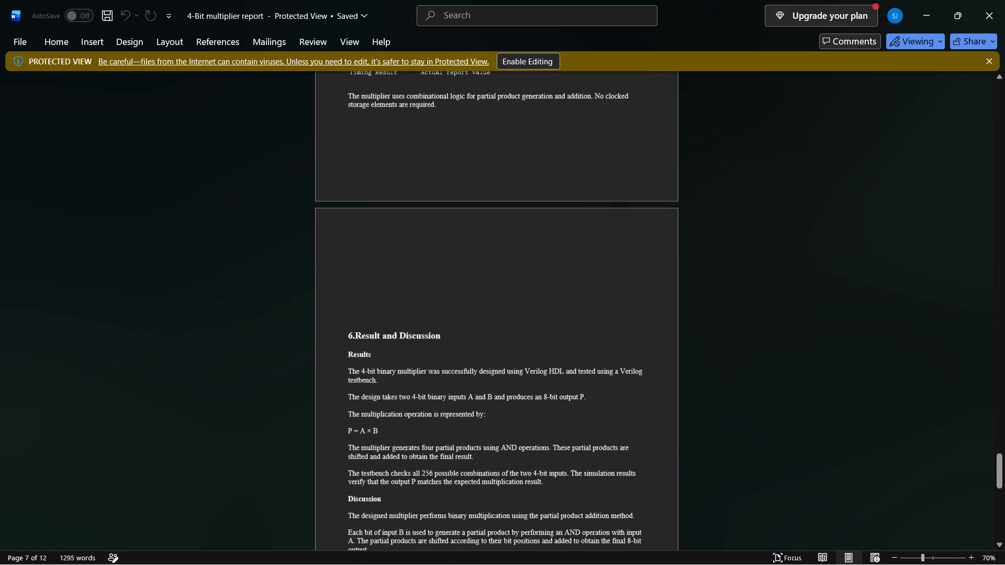
{"action": "scroll", "coordinate": [377, 298], "scroll_direction": "up", "scroll_amount": 2}
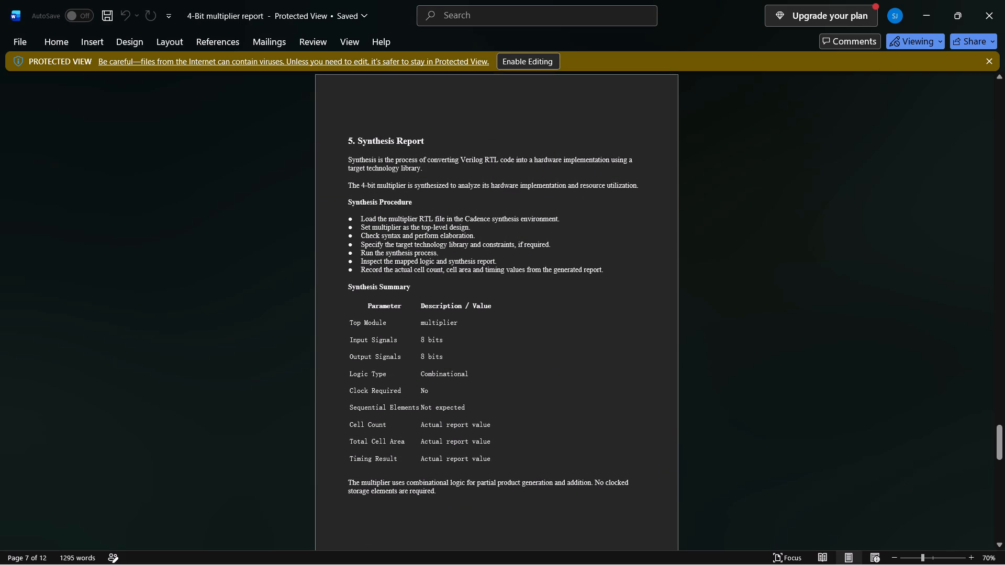
{"action": "scroll", "coordinate": [377, 298], "scroll_direction": "up", "scroll_amount": 1}
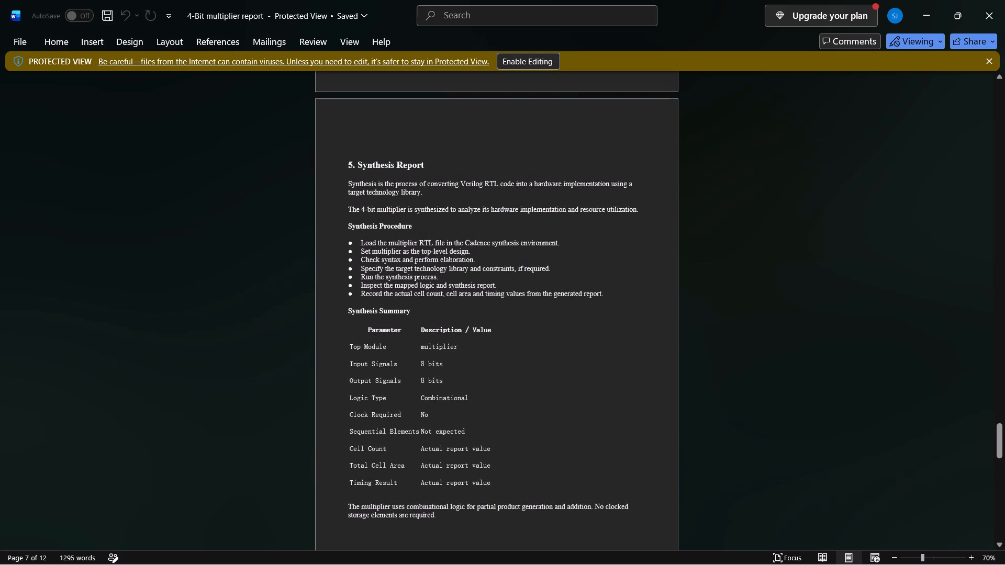
{"action": "scroll", "coordinate": [377, 298], "scroll_direction": "up", "scroll_amount": 1}
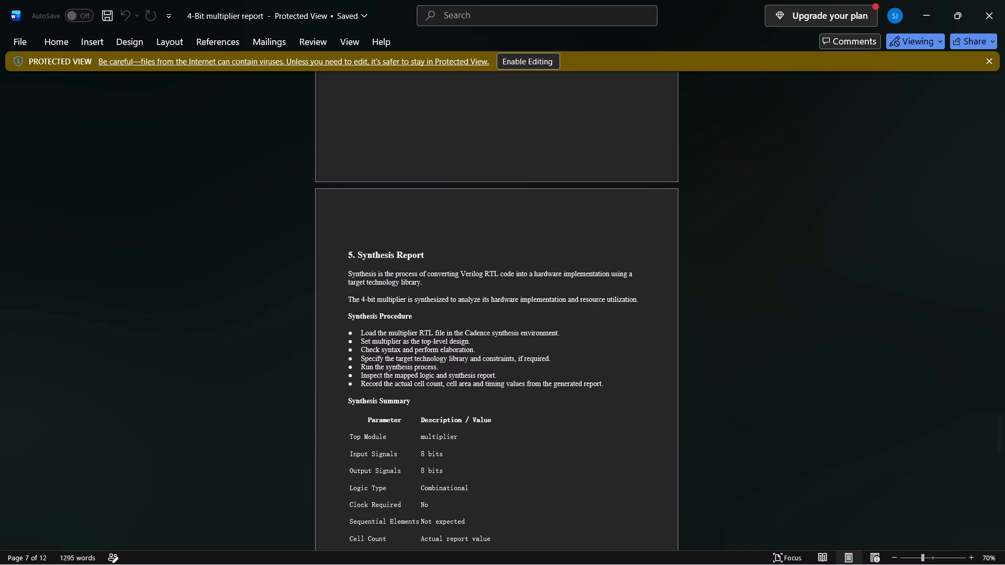
Examine the Synthesis Report section, continuing through Result and Discussion to the Limitations and Future Scope and Conclusion text.
{"action": "scroll", "coordinate": [377, 298], "scroll_direction": "up", "scroll_amount": 5}
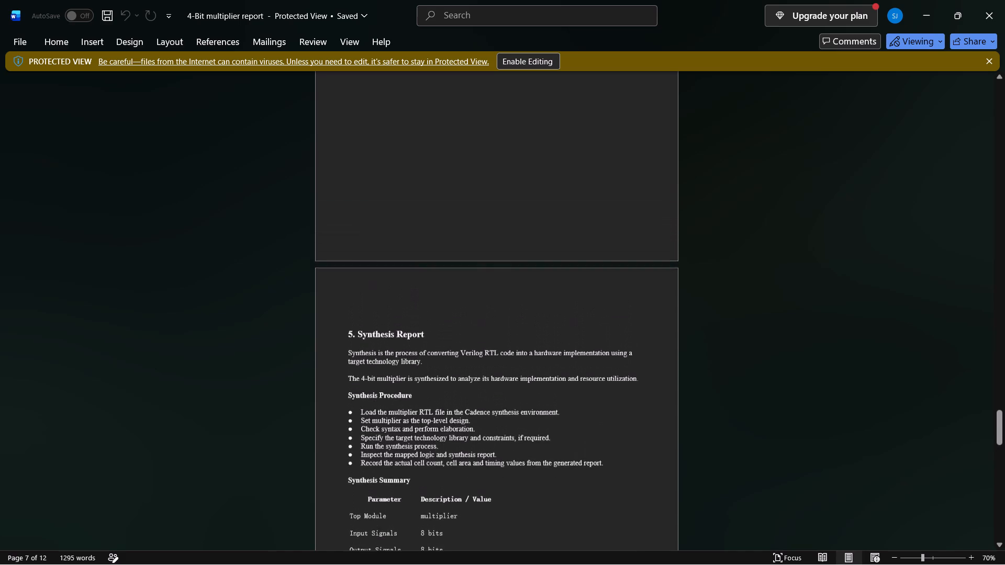
{"action": "scroll", "coordinate": [377, 298], "scroll_direction": "up", "scroll_amount": 1}
{"action": "scroll", "coordinate": [377, 298], "scroll_direction": "down", "scroll_amount": 5}
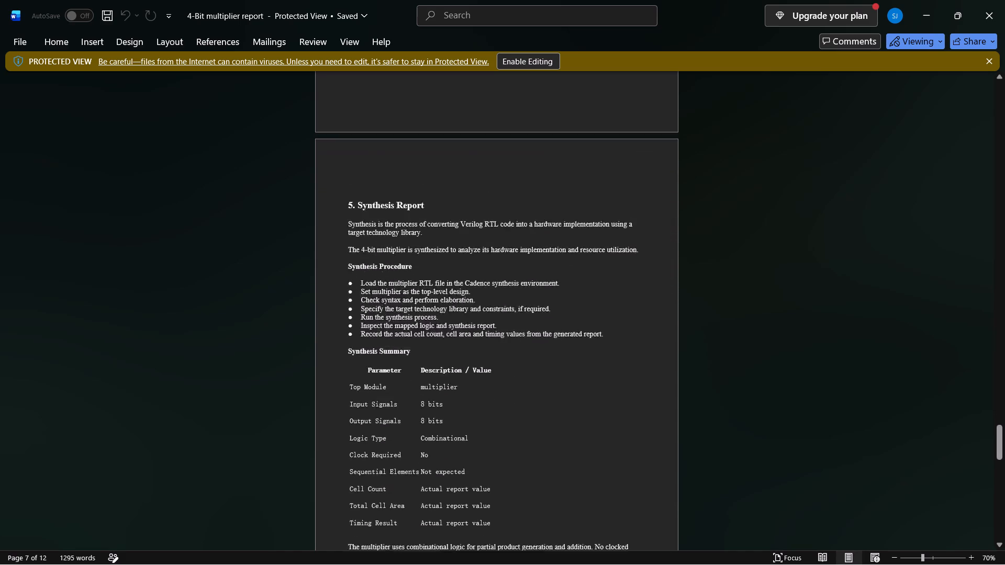
{"action": "scroll", "coordinate": [377, 298], "scroll_direction": "down", "scroll_amount": 4}
{"action": "scroll", "coordinate": [377, 298], "scroll_direction": "up", "scroll_amount": 1}
{"action": "scroll", "coordinate": [377, 298], "scroll_direction": "down", "scroll_amount": 2}
{"action": "scroll", "coordinate": [377, 298], "scroll_direction": "up", "scroll_amount": 1}
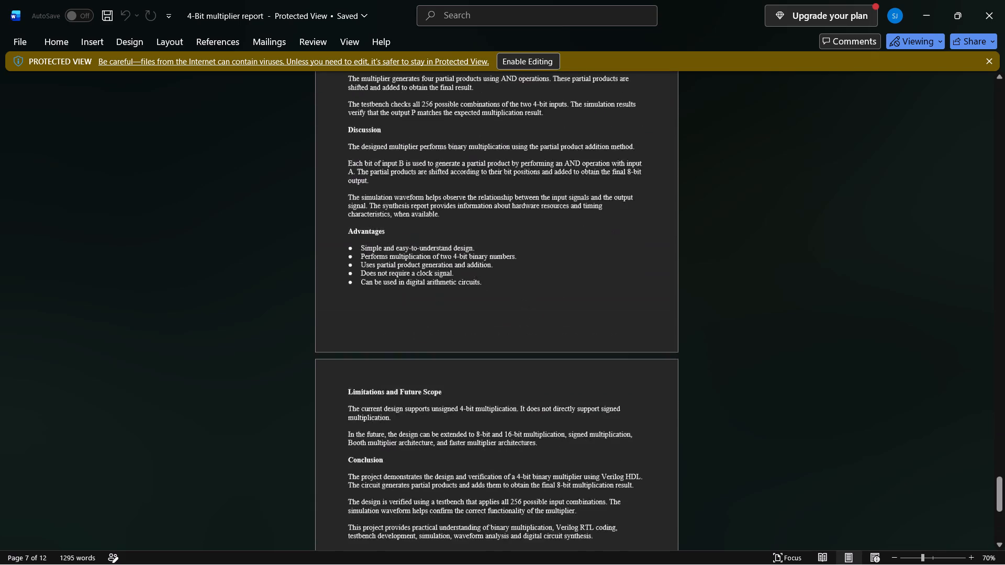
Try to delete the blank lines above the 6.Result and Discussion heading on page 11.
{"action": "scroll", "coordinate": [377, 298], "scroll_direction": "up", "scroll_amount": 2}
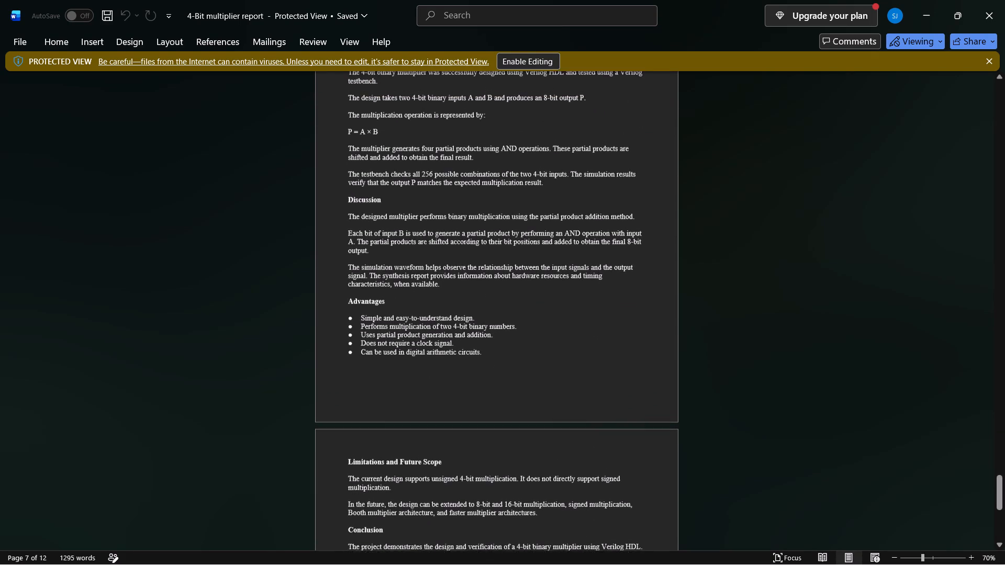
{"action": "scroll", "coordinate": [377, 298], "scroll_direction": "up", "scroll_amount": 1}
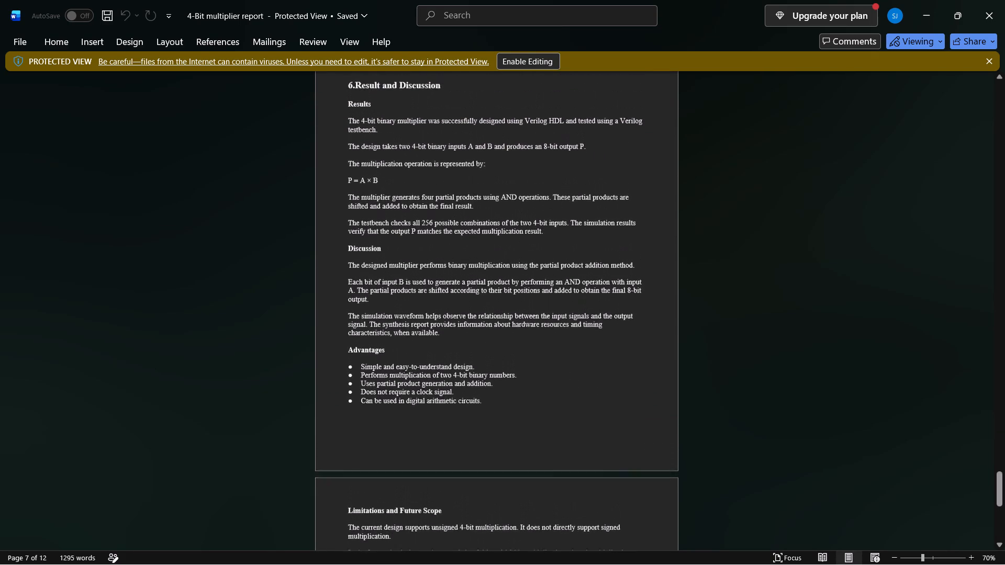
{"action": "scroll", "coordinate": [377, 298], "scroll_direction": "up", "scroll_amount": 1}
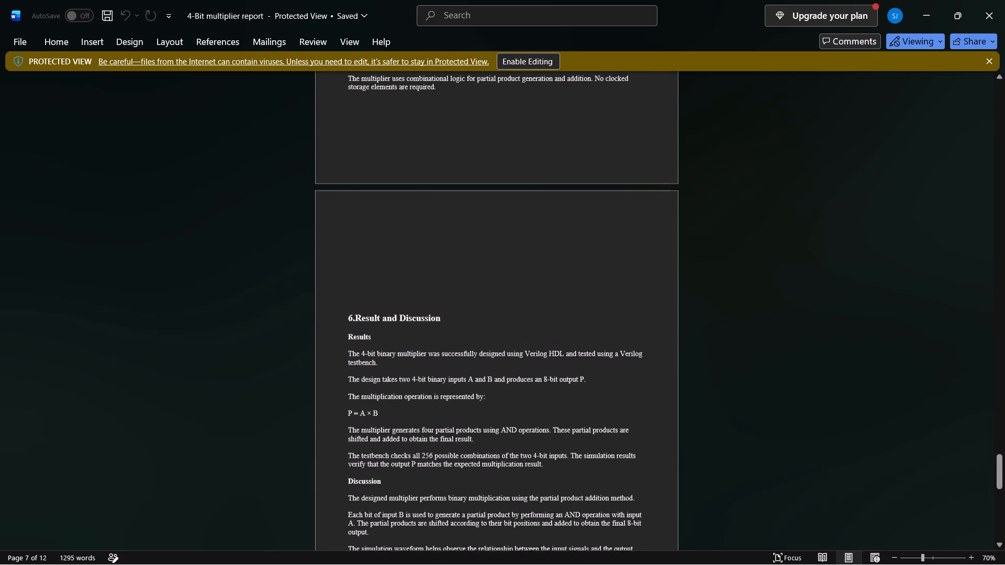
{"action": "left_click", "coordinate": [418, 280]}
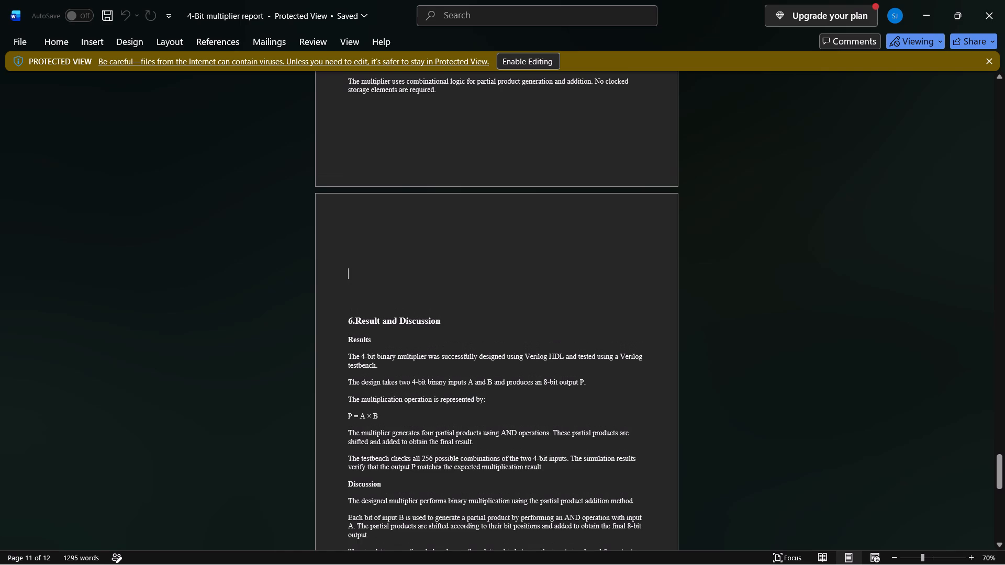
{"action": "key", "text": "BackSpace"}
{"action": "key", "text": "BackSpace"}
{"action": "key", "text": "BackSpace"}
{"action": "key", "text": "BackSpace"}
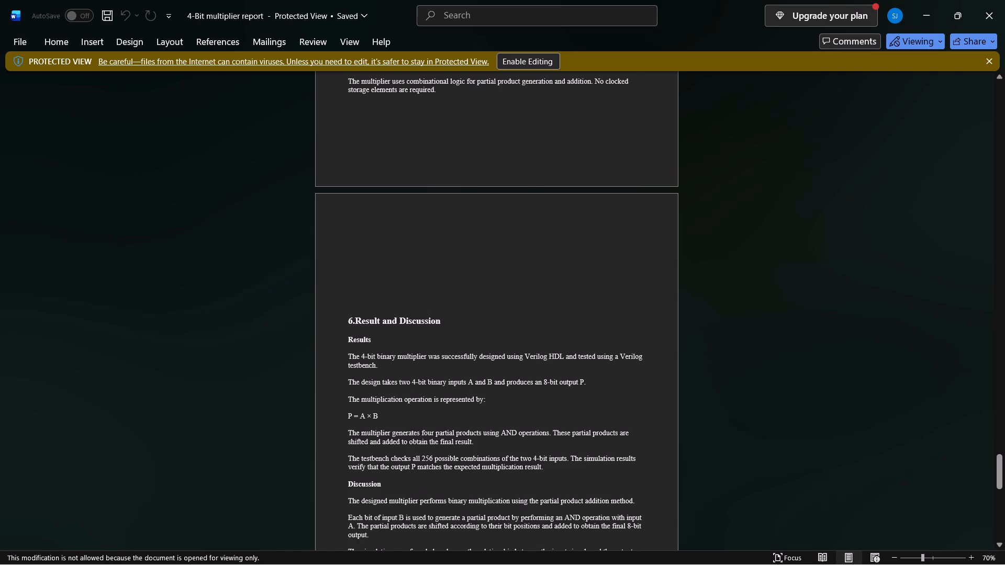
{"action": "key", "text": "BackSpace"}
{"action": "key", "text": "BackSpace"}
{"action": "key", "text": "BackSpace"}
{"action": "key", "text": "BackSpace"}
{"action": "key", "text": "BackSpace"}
Recheck the Synthesis Report section and go back to the Simulation Waveform section, selecting its waveform image.
{"action": "scroll", "coordinate": [418, 280], "scroll_direction": "up", "scroll_amount": 1}
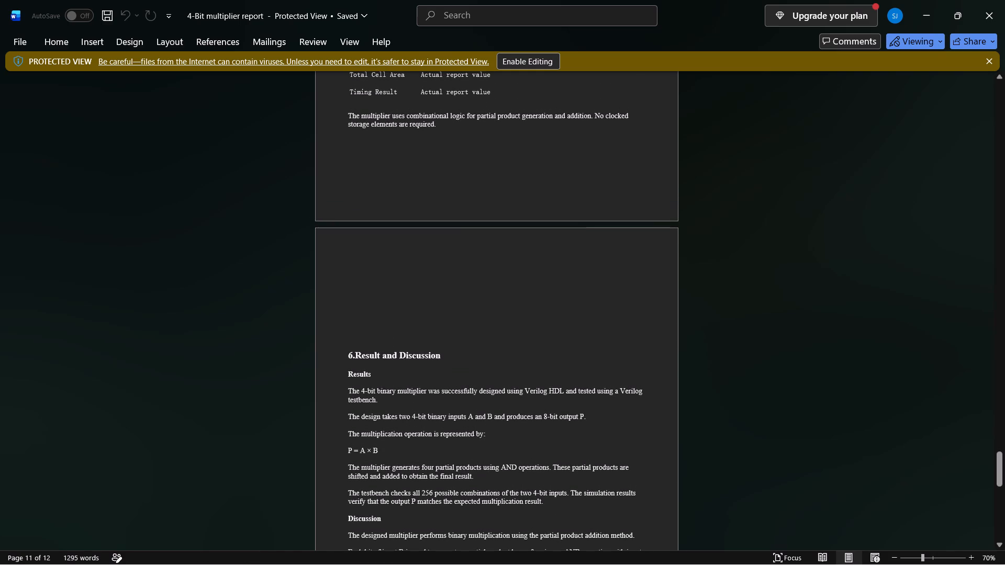
{"action": "scroll", "coordinate": [418, 280], "scroll_direction": "up", "scroll_amount": 4}
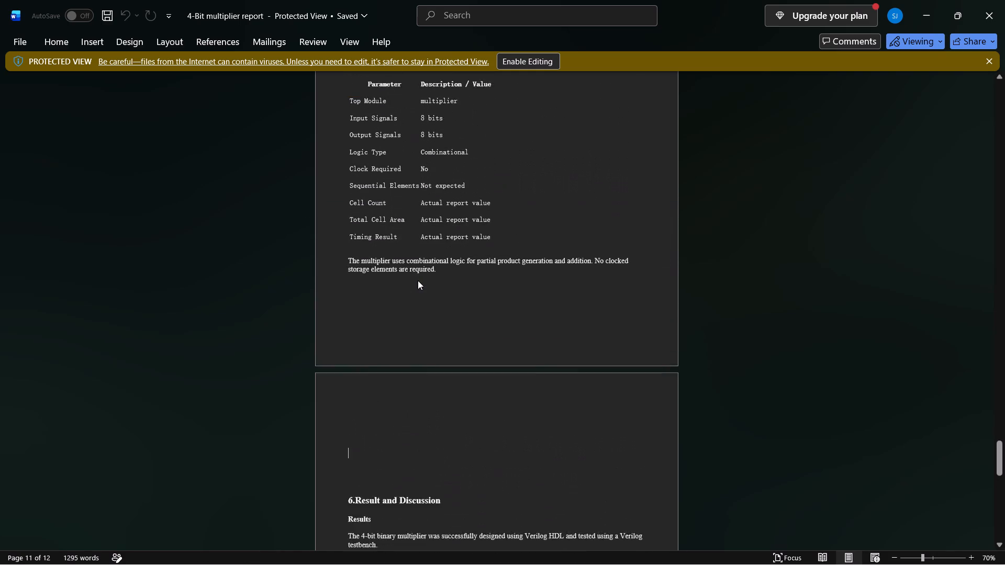
{"action": "scroll", "coordinate": [418, 280], "scroll_direction": "up", "scroll_amount": 1}
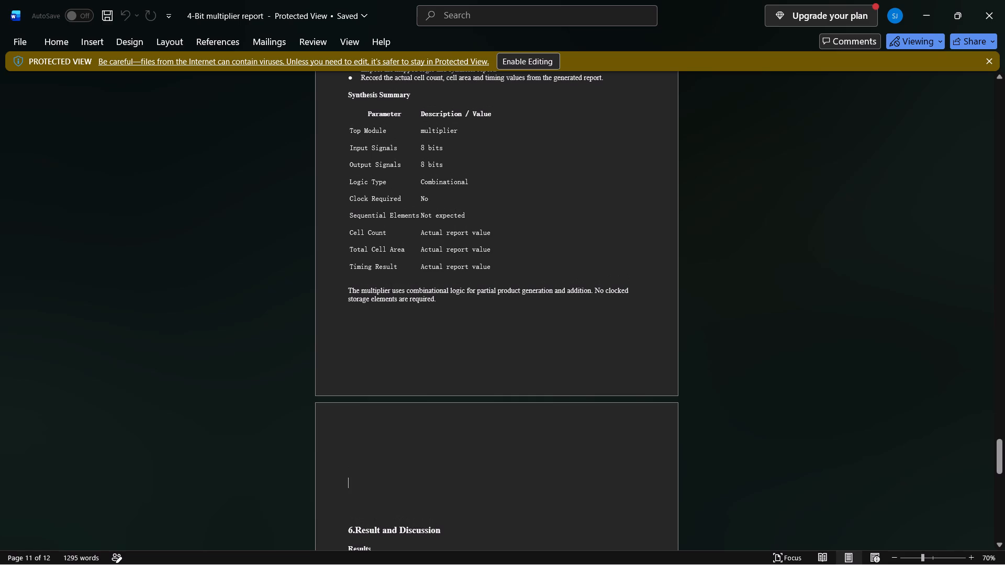
{"action": "scroll", "coordinate": [418, 280], "scroll_direction": "up", "scroll_amount": 5}
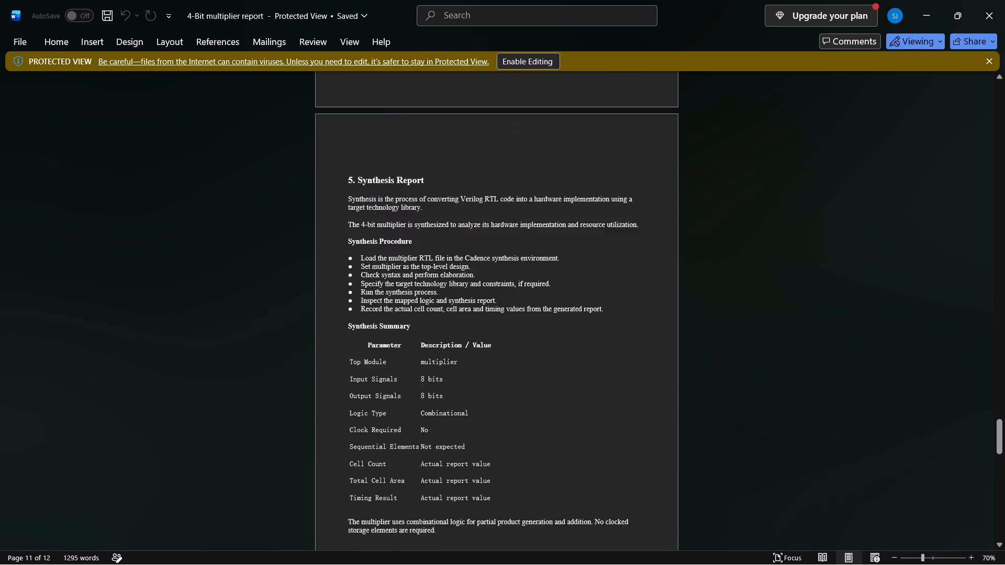
{"action": "scroll", "coordinate": [418, 280], "scroll_direction": "up", "scroll_amount": 3}
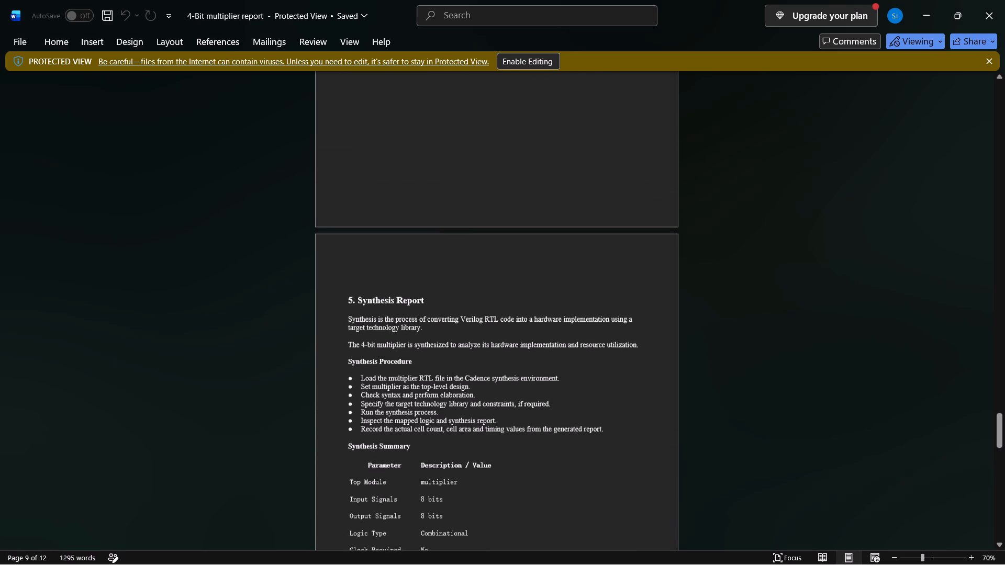
{"action": "scroll", "coordinate": [418, 280], "scroll_direction": "up", "scroll_amount": 1}
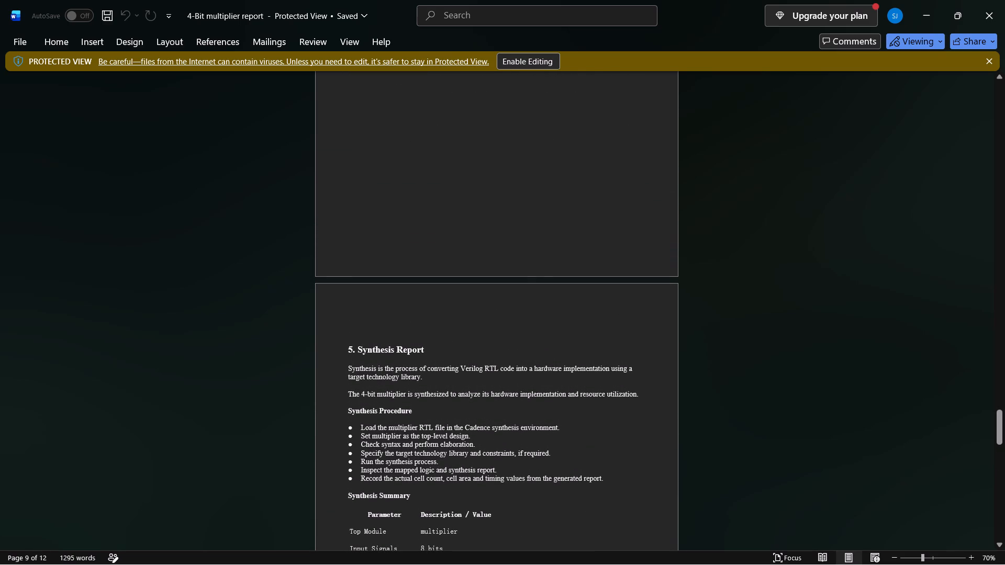
{"action": "scroll", "coordinate": [418, 280], "scroll_direction": "up", "scroll_amount": 4}
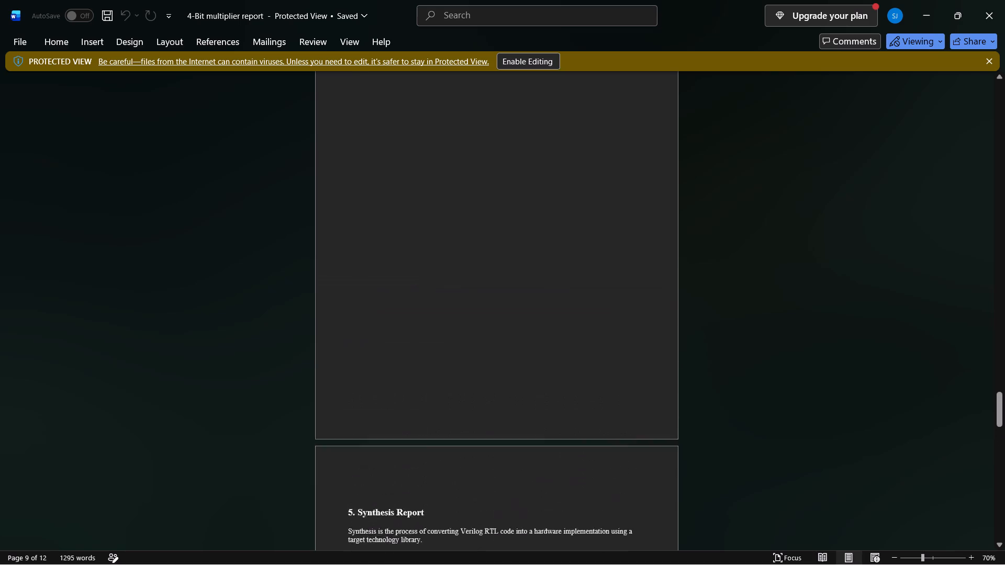
{"action": "scroll", "coordinate": [418, 280], "scroll_direction": "up", "scroll_amount": 2}
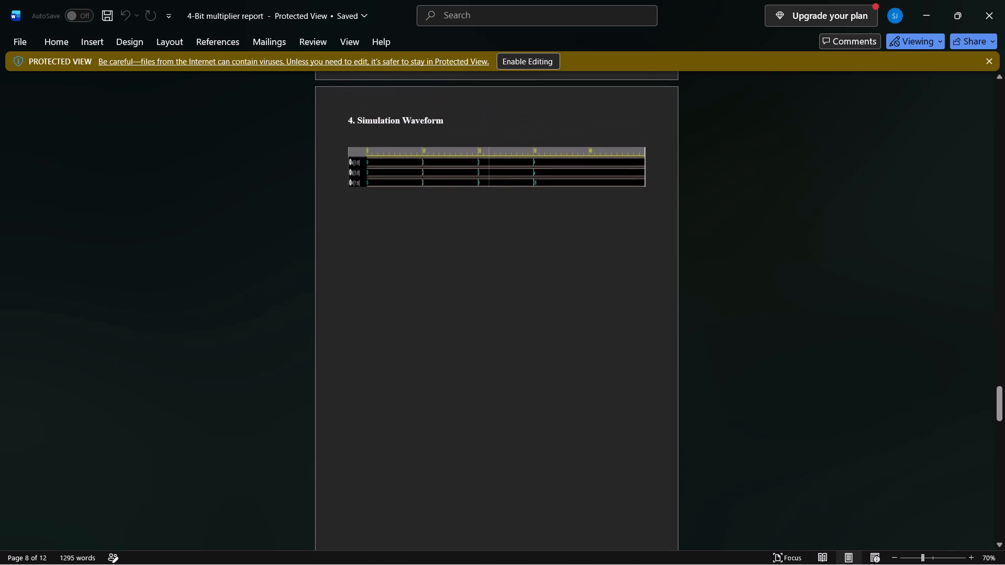
{"action": "left_click", "coordinate": [463, 163]}
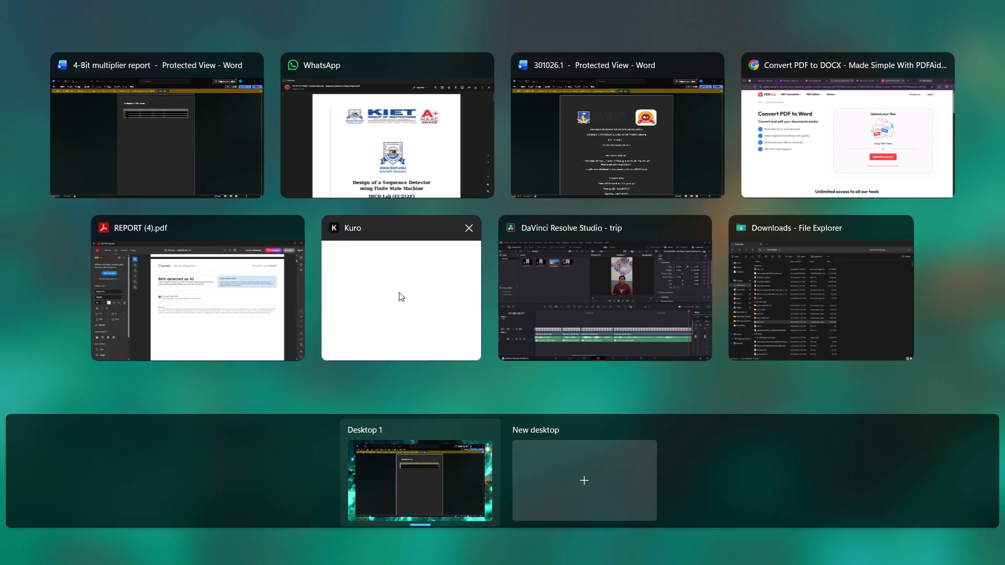
Switch to the Convert PDF to DOCX page in Chrome, and return to the 4-Bit multiplier report in Word.
{"action": "left_click", "coordinate": [757, 126]}
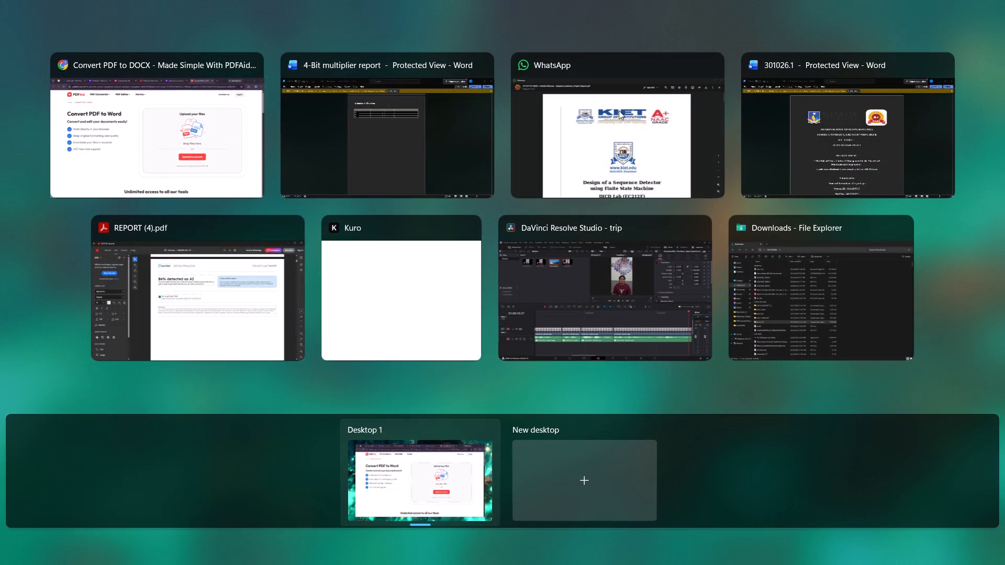
{"action": "left_click", "coordinate": [423, 127]}
Go back through the Testbench section and review the Verilog RTL Code and RTL Code Explanation.
{"action": "scroll", "coordinate": [423, 127], "scroll_direction": "up", "scroll_amount": 4}
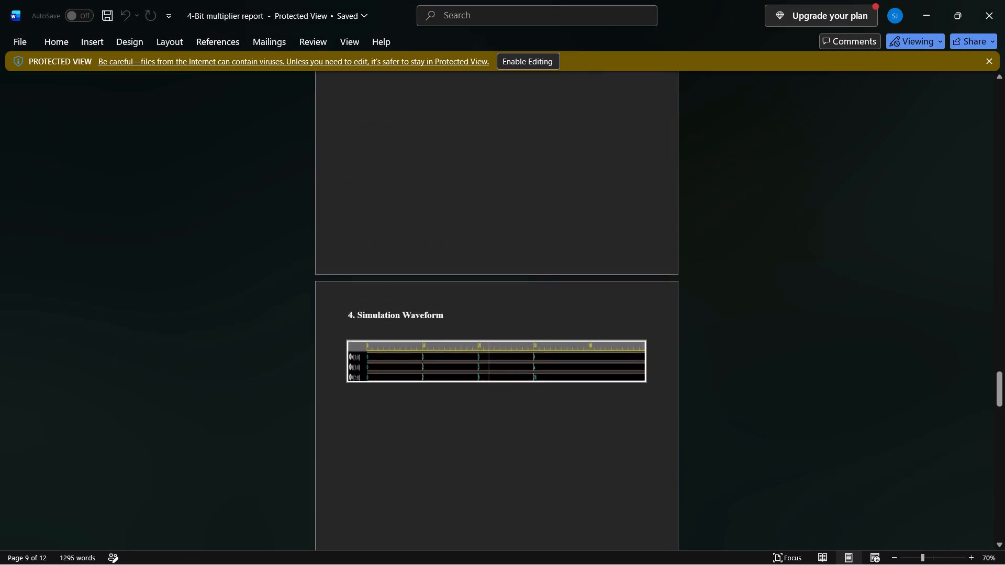
{"action": "scroll", "coordinate": [423, 127], "scroll_direction": "up", "scroll_amount": 7}
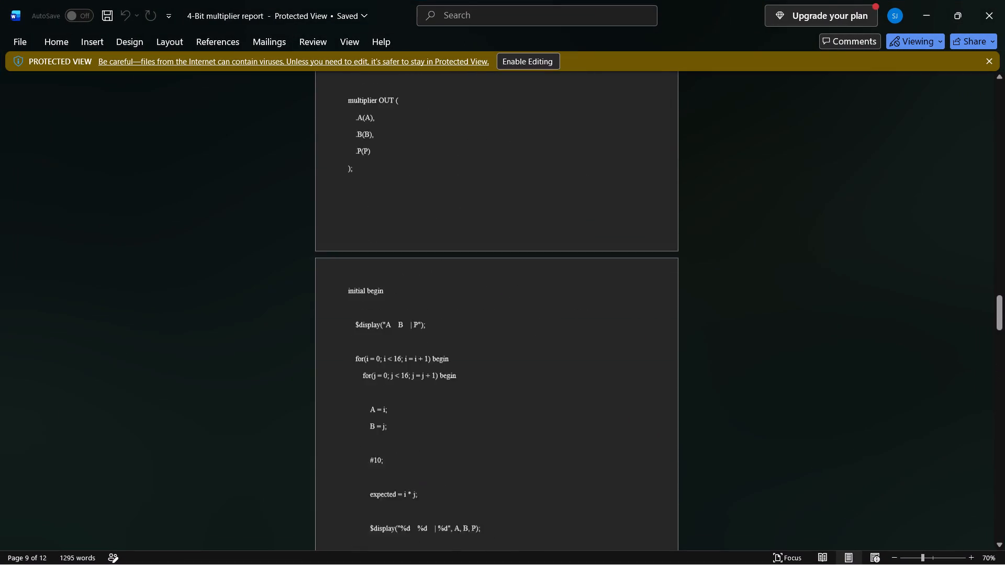
{"action": "scroll", "coordinate": [423, 127], "scroll_direction": "up", "scroll_amount": 2}
{"action": "scroll", "coordinate": [423, 127], "scroll_direction": "down", "scroll_amount": 1}
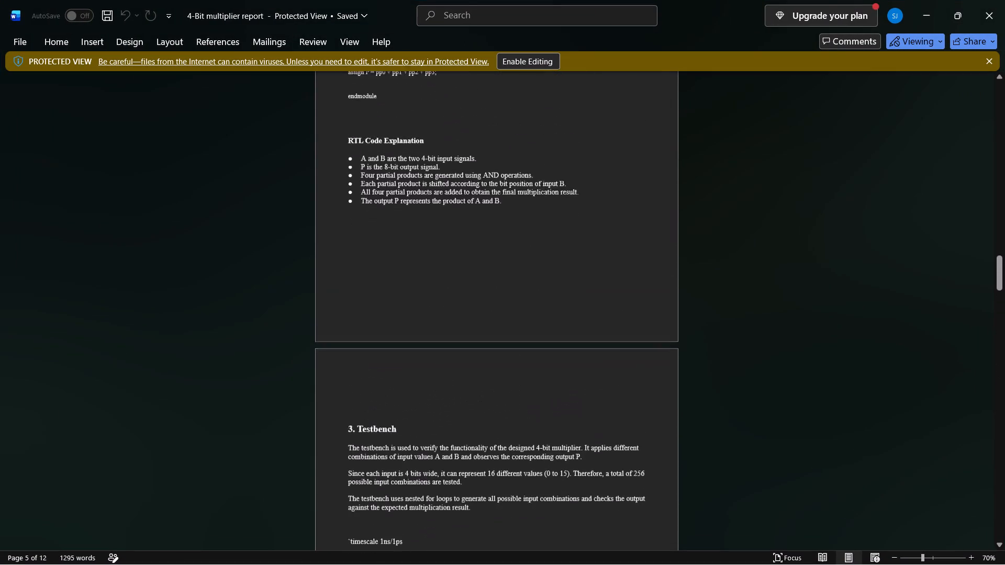
{"action": "scroll", "coordinate": [423, 127], "scroll_direction": "down", "scroll_amount": 1}
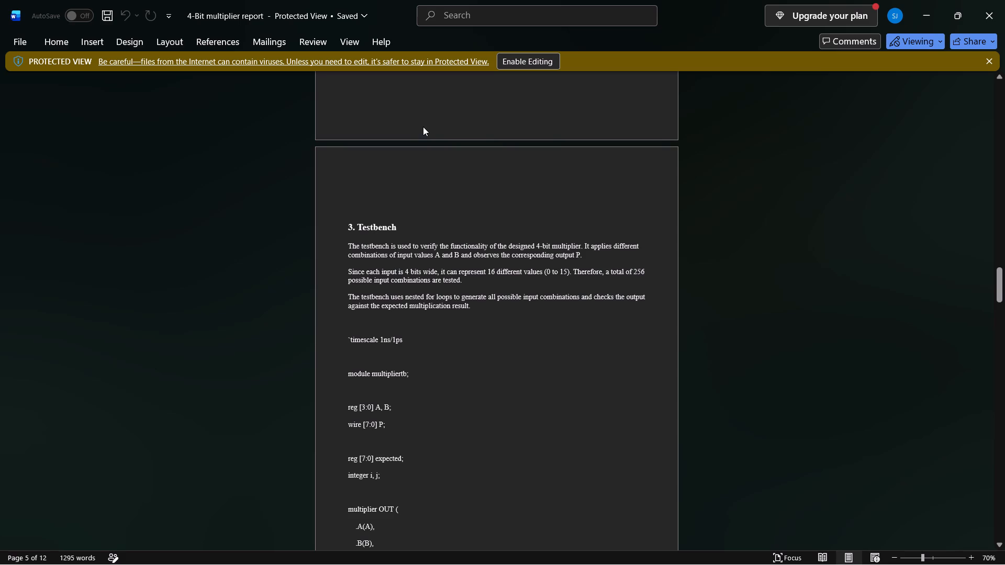
{"action": "scroll", "coordinate": [423, 127], "scroll_direction": "up", "scroll_amount": 5}
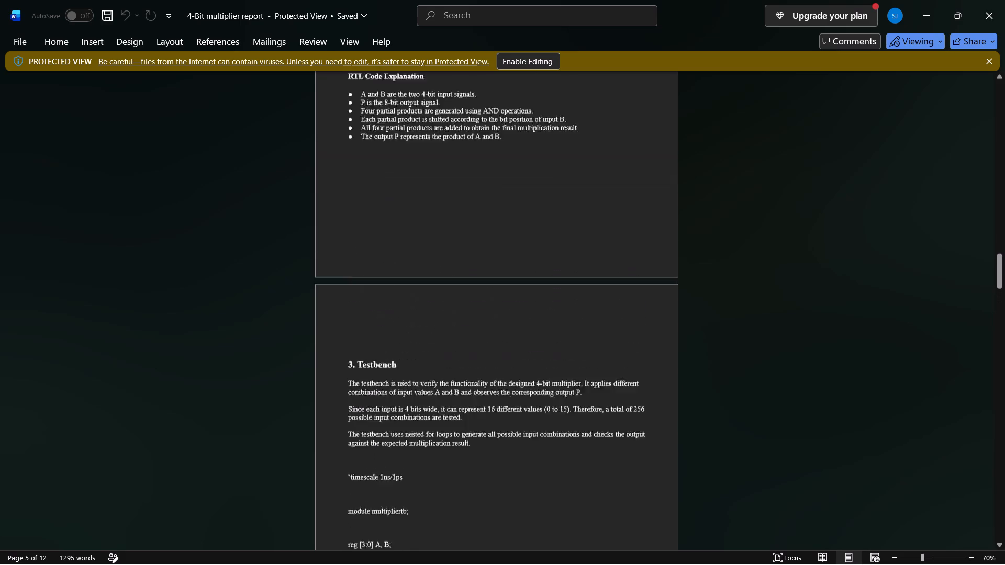
{"action": "scroll", "coordinate": [423, 127], "scroll_direction": "up", "scroll_amount": 4}
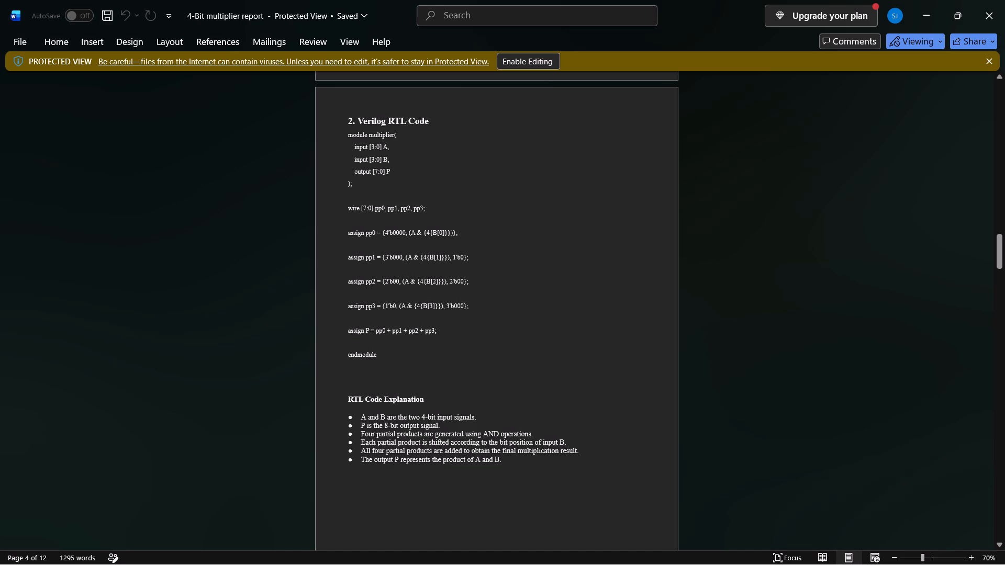
Reread the Testbench section from its introduction through the multipliertb code to the Testbench Explanation list.
{"action": "scroll", "coordinate": [423, 127], "scroll_direction": "down", "scroll_amount": 7}
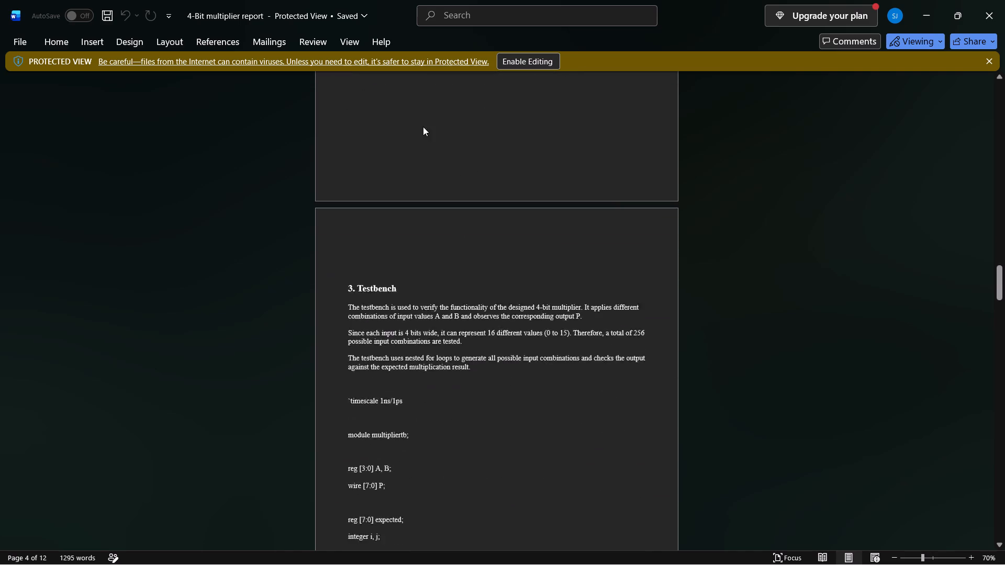
{"action": "scroll", "coordinate": [423, 127], "scroll_direction": "down", "scroll_amount": 3}
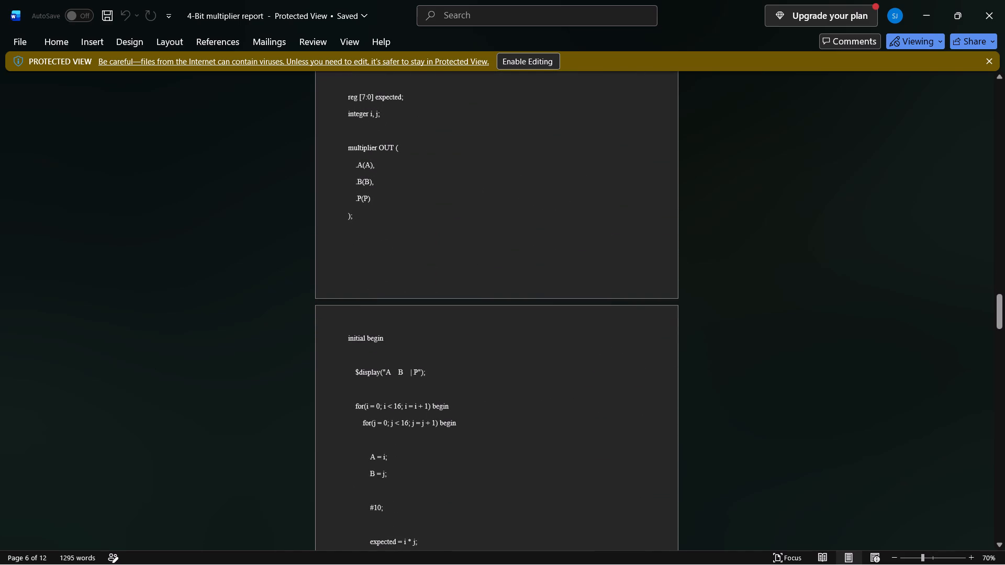
{"action": "scroll", "coordinate": [423, 127], "scroll_direction": "down", "scroll_amount": 4}
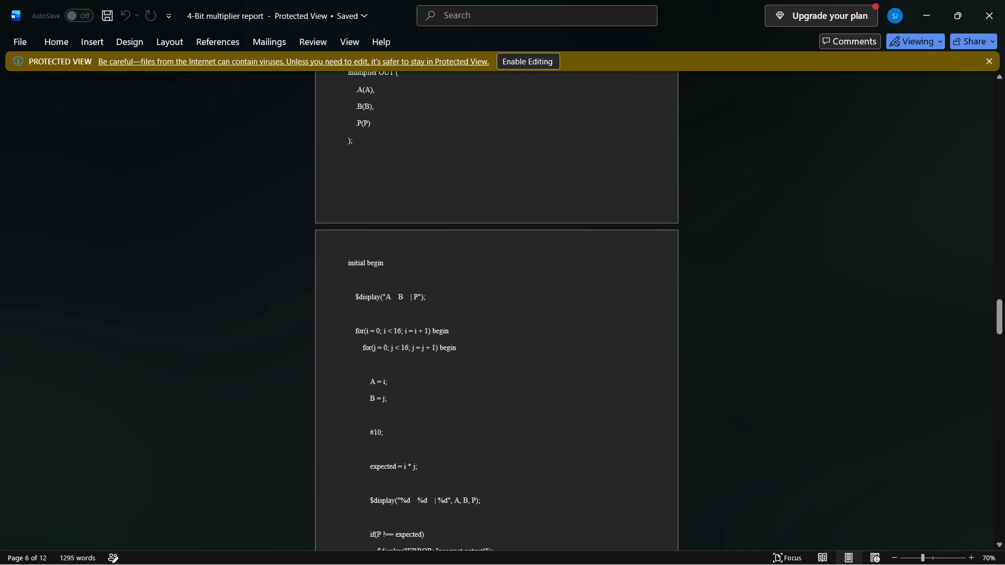
{"action": "scroll", "coordinate": [423, 127], "scroll_direction": "down", "scroll_amount": 4}
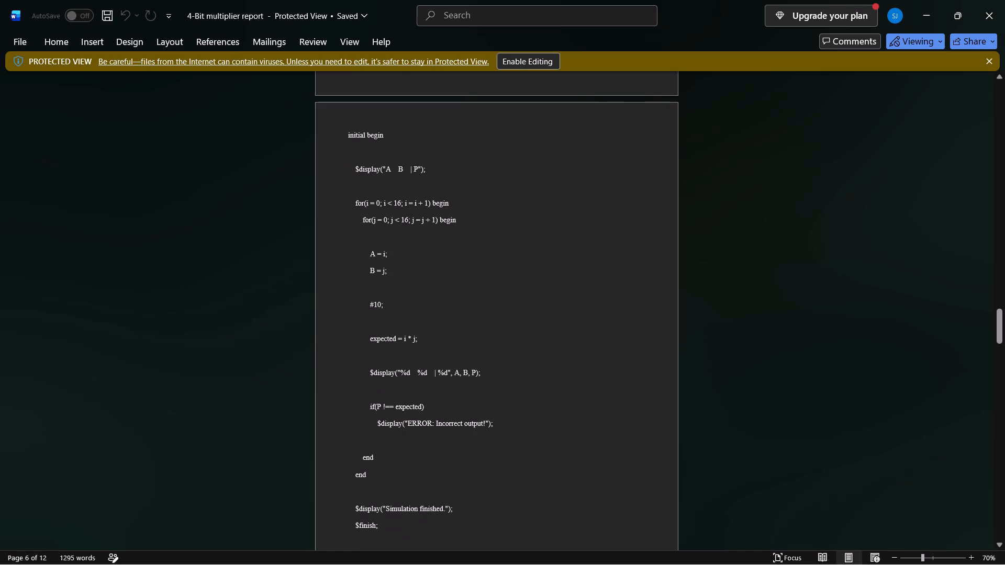
{"action": "scroll", "coordinate": [423, 127], "scroll_direction": "down", "scroll_amount": 7}
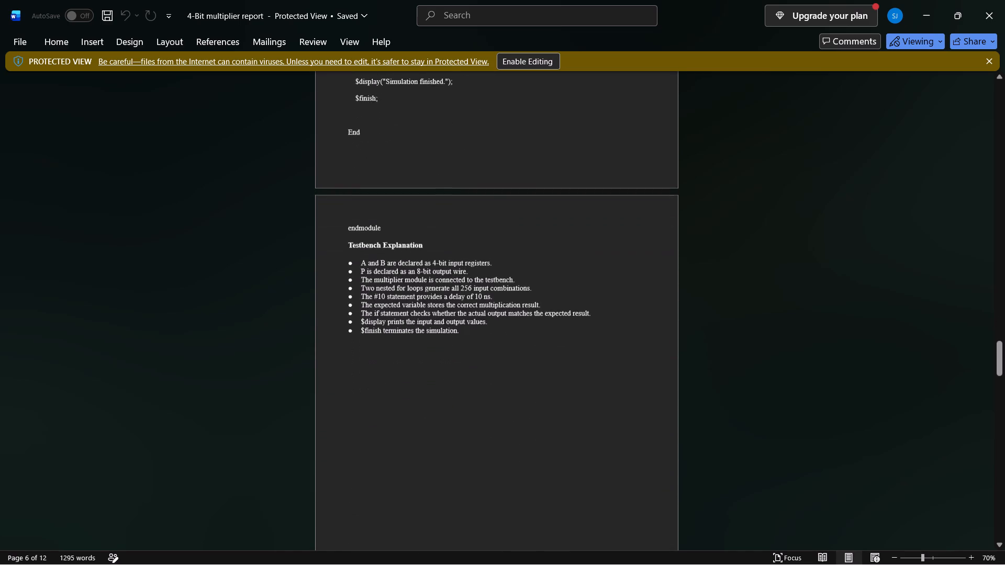
{"action": "scroll", "coordinate": [423, 127], "scroll_direction": "down", "scroll_amount": 3}
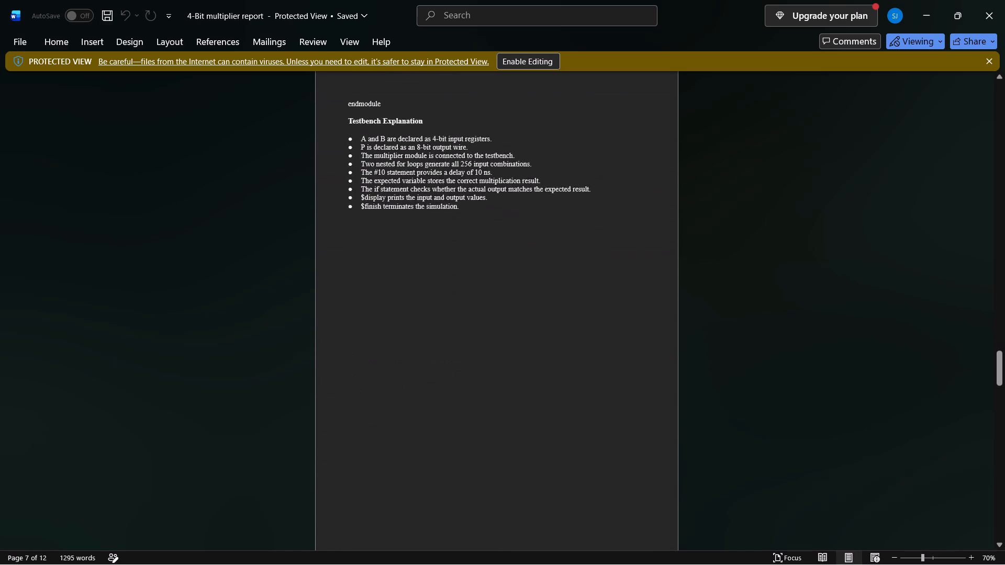
Check the Simulation Waveform section again and continue to the Synthesis Report procedure and summary table.
{"action": "scroll", "coordinate": [423, 127], "scroll_direction": "down", "scroll_amount": 4}
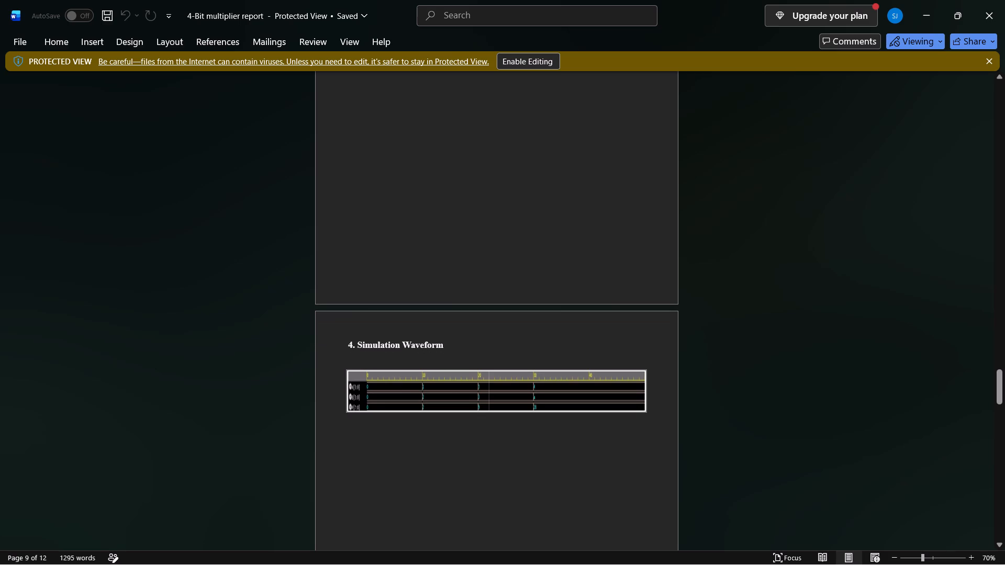
{"action": "scroll", "coordinate": [423, 127], "scroll_direction": "down", "scroll_amount": 6}
{"action": "scroll", "coordinate": [423, 127], "scroll_direction": "right", "scroll_amount": 1}
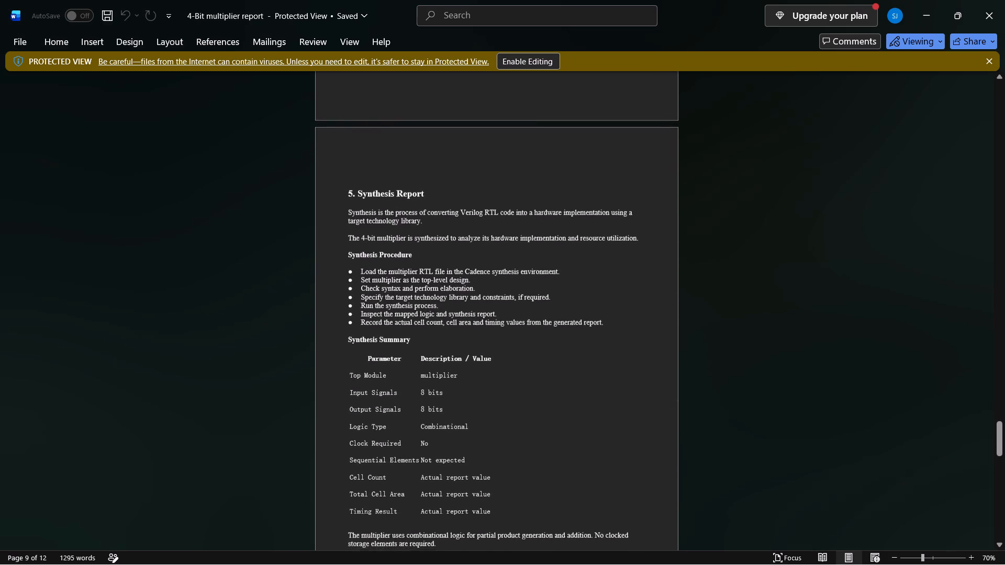
Look back from the Synthesis Report through the waveform and Testbench Explanation pages to the report's cover page.
{"action": "scroll", "coordinate": [423, 127], "scroll_direction": "right", "scroll_amount": 1}
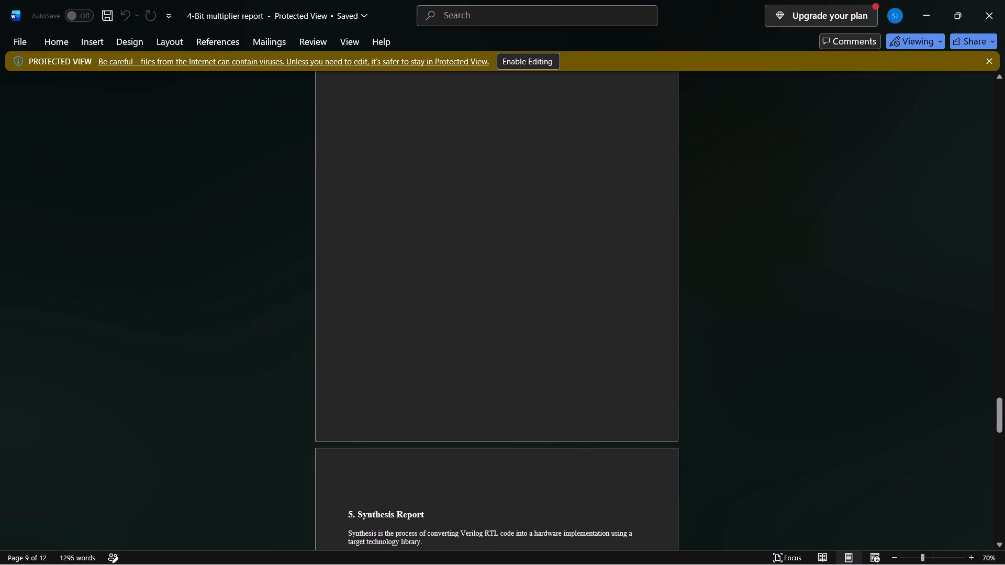
{"action": "scroll", "coordinate": [423, 127], "scroll_direction": "up", "scroll_amount": 1}
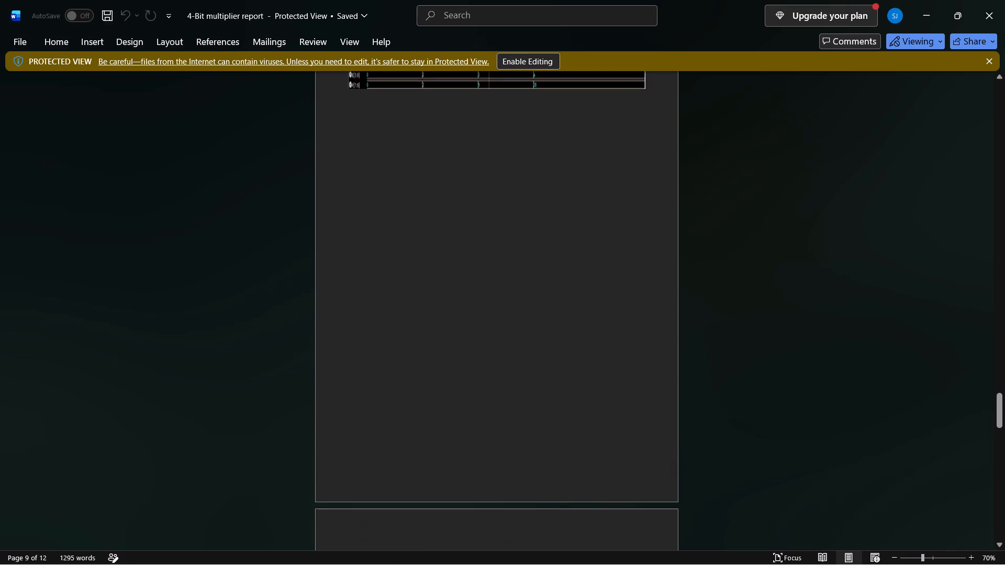
{"action": "scroll", "coordinate": [423, 127], "scroll_direction": "up", "scroll_amount": 6}
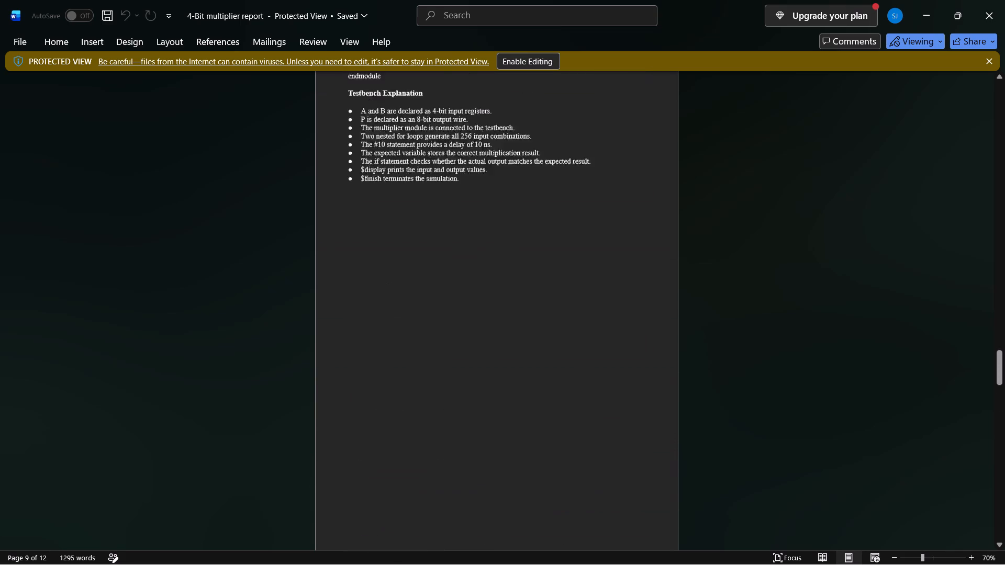
{"action": "scroll", "coordinate": [423, 127], "scroll_direction": "up", "scroll_amount": 11}
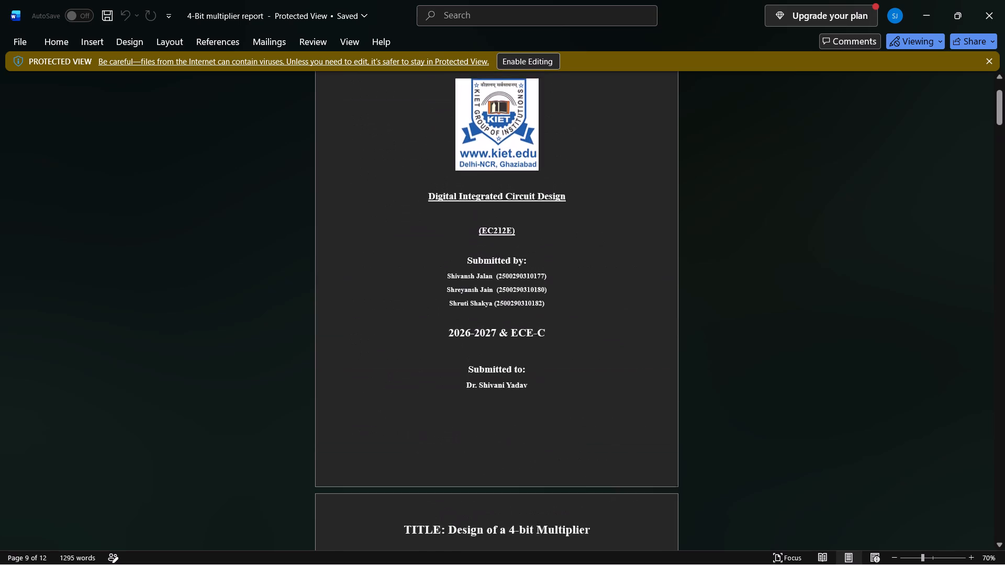
Reread the report from the cover page through Brief Introduction, Objectives and Tools Used to Mathematical Expression and Multiplier Architecture.
{"action": "scroll", "coordinate": [423, 127], "scroll_direction": "down", "scroll_amount": 5}
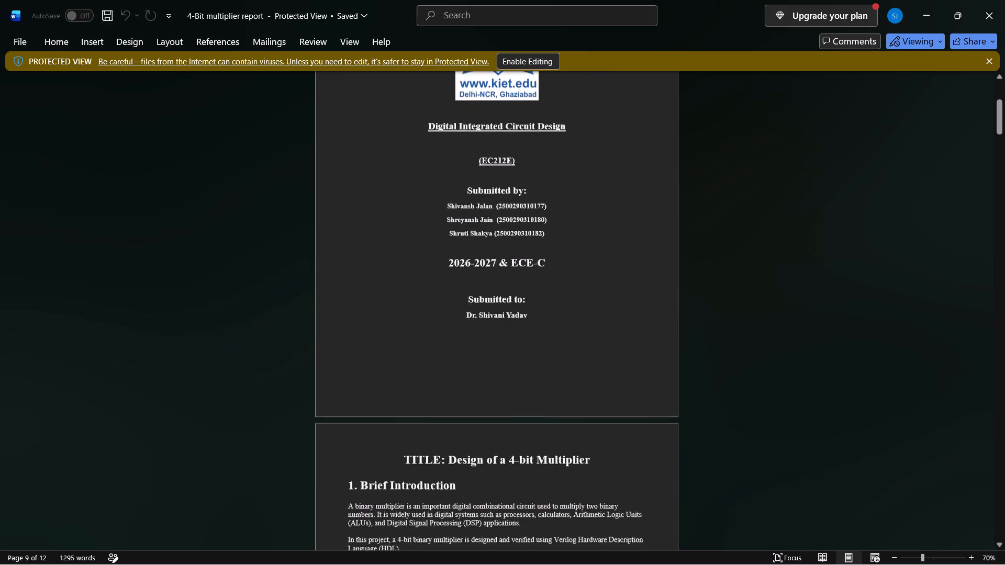
{"action": "scroll", "coordinate": [423, 127], "scroll_direction": "down", "scroll_amount": 4}
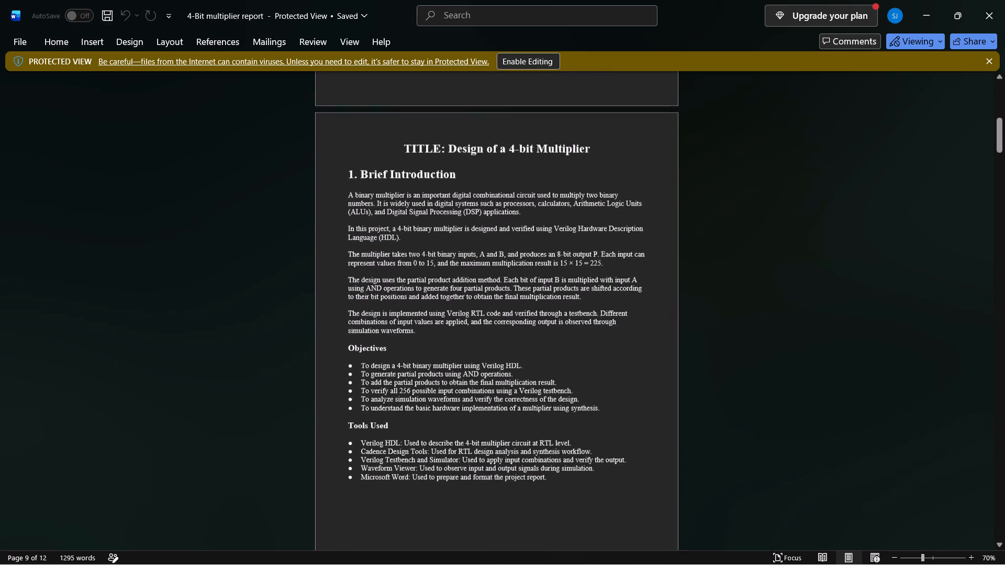
{"action": "scroll", "coordinate": [423, 127], "scroll_direction": "up", "scroll_amount": 1}
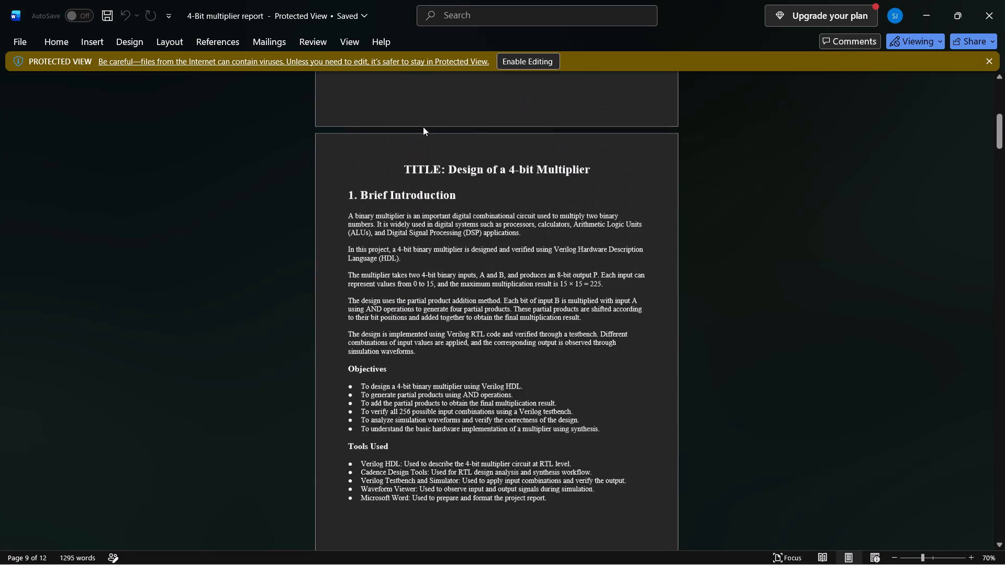
{"action": "scroll", "coordinate": [423, 127], "scroll_direction": "up", "scroll_amount": 1}
{"action": "scroll", "coordinate": [423, 127], "scroll_direction": "down", "scroll_amount": 7}
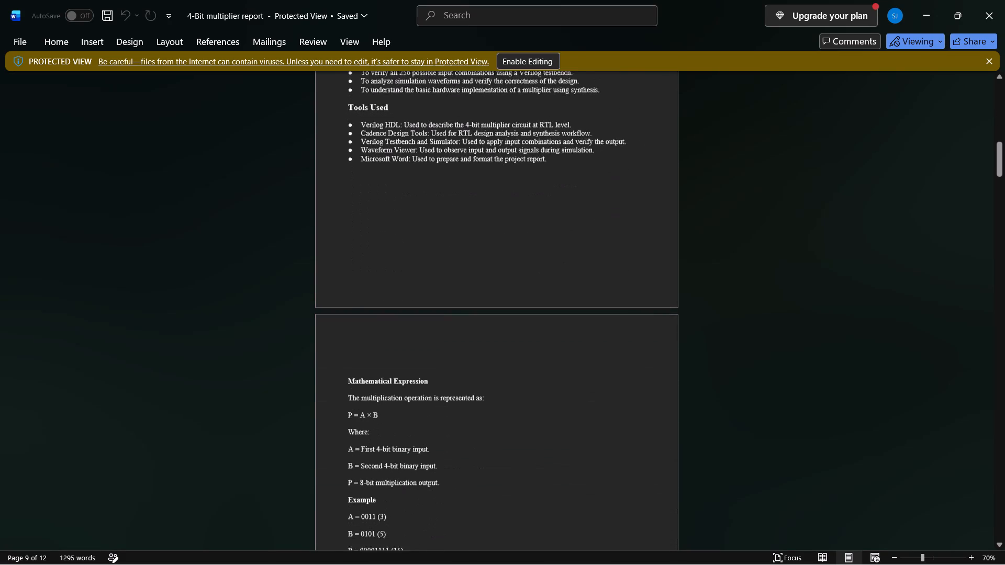
{"action": "scroll", "coordinate": [423, 127], "scroll_direction": "down", "scroll_amount": 4}
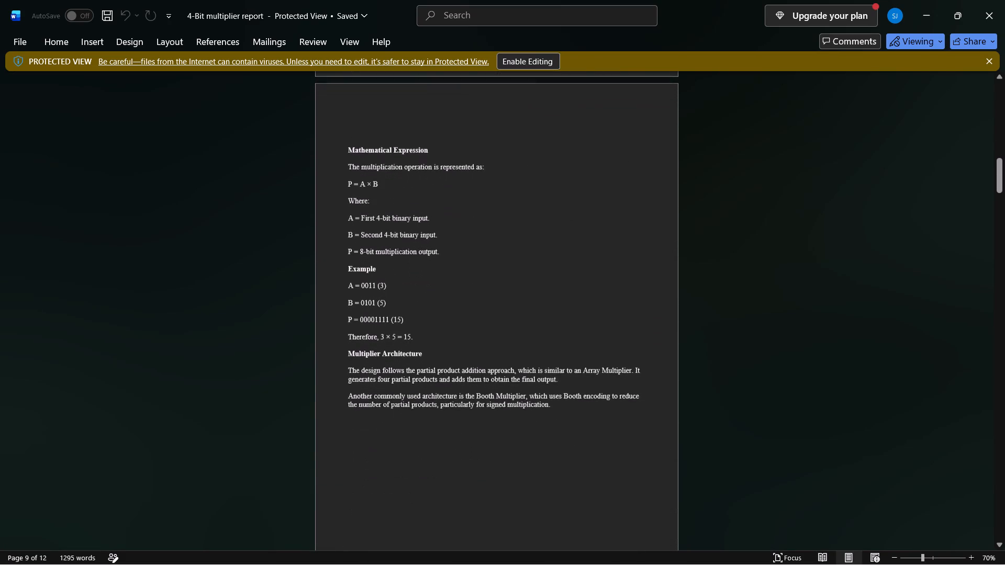
Take the 4-Bit multiplier report out of Protected View by enabling editing.
{"action": "left_click", "coordinate": [541, 60]}
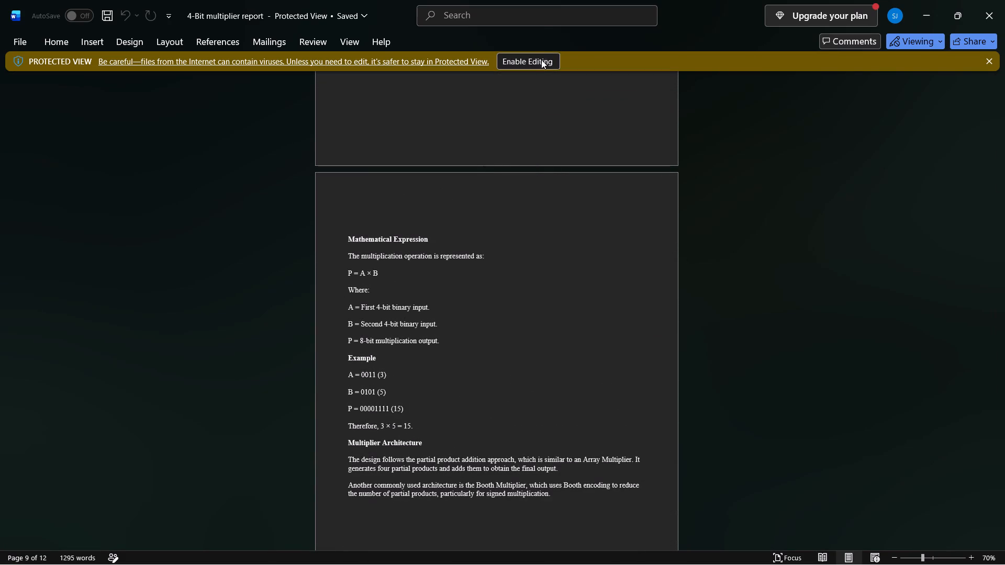
Delete the blank page 4 that follows the Mathematical Expression and Multiplier Architecture page.
{"action": "scroll", "coordinate": [521, 248], "scroll_direction": "down", "scroll_amount": 1}
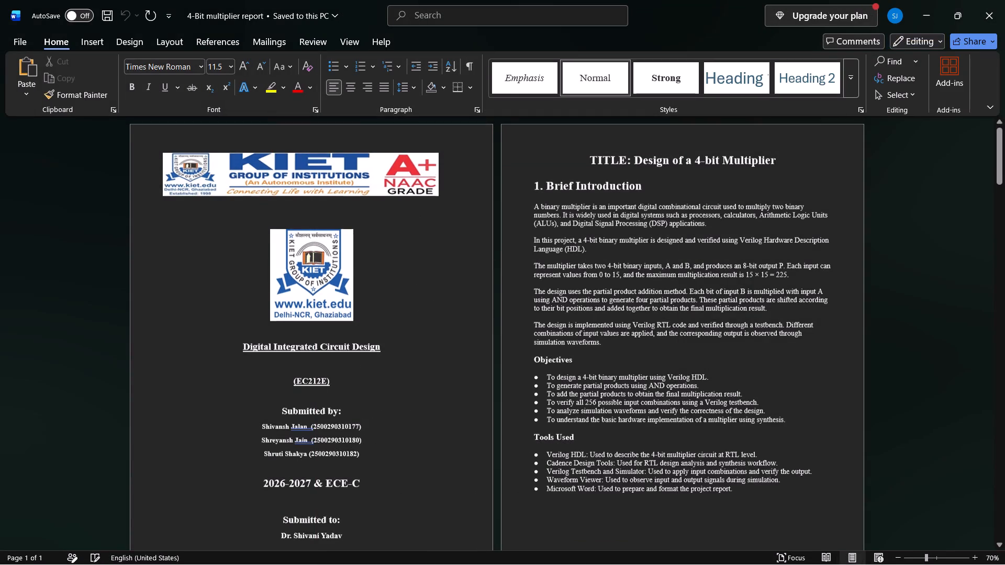
{"action": "scroll", "coordinate": [521, 248], "scroll_direction": "down", "scroll_amount": 5}
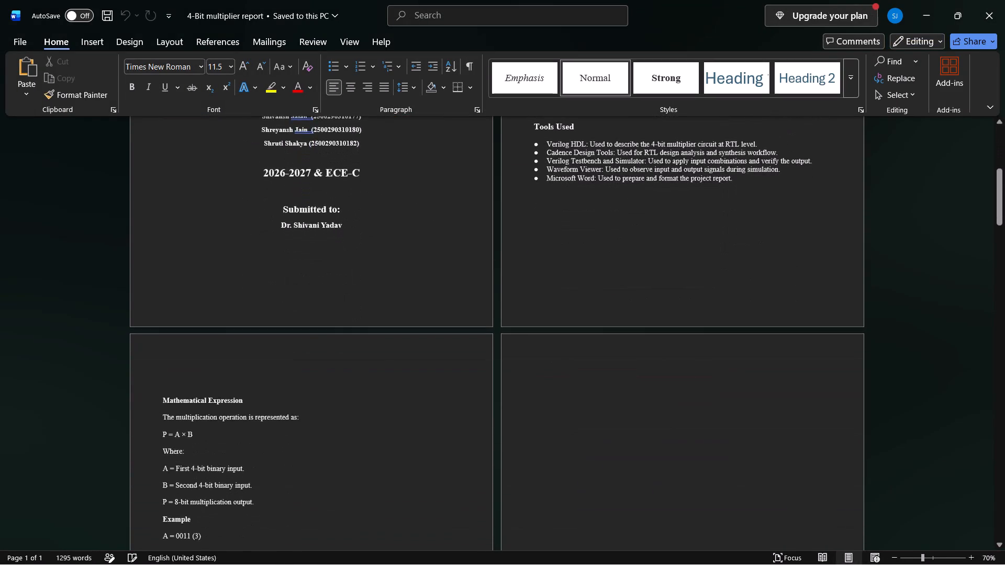
{"action": "scroll", "coordinate": [521, 248], "scroll_direction": "down", "scroll_amount": 1}
{"action": "left_click", "coordinate": [549, 343]}
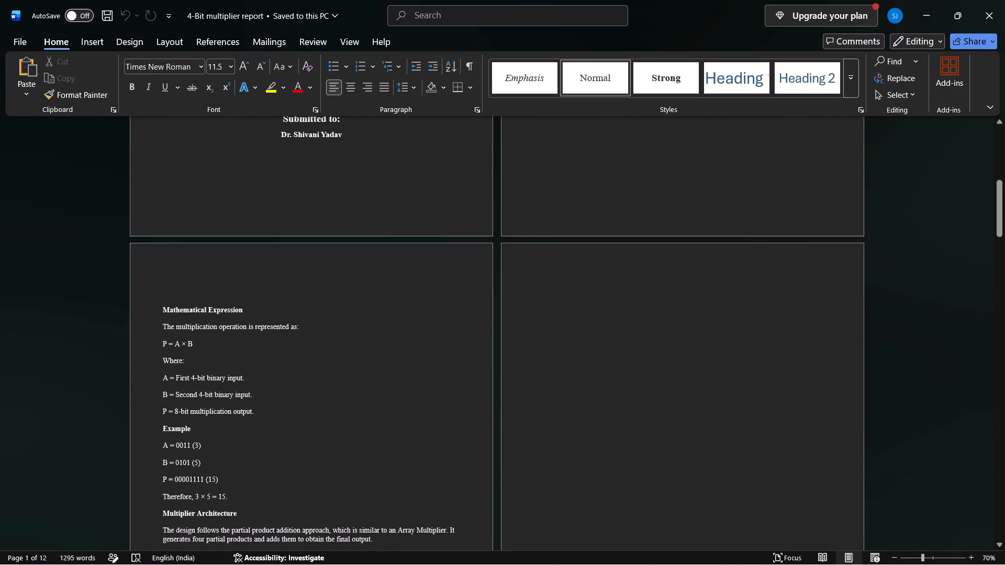
{"action": "left_click", "coordinate": [572, 348]}
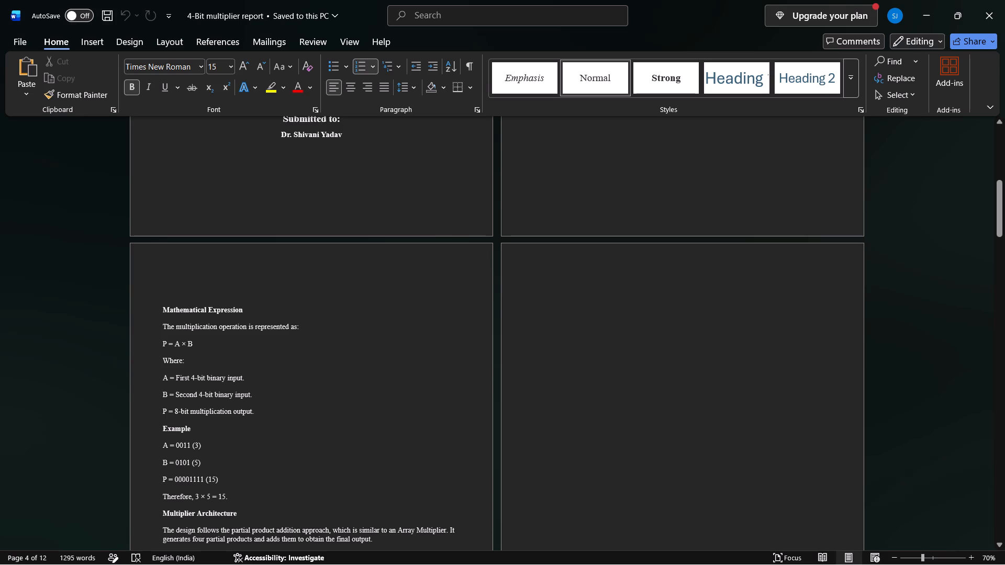
{"action": "key", "text": "BackSpace"}
{"action": "key", "text": "BackSpace"}
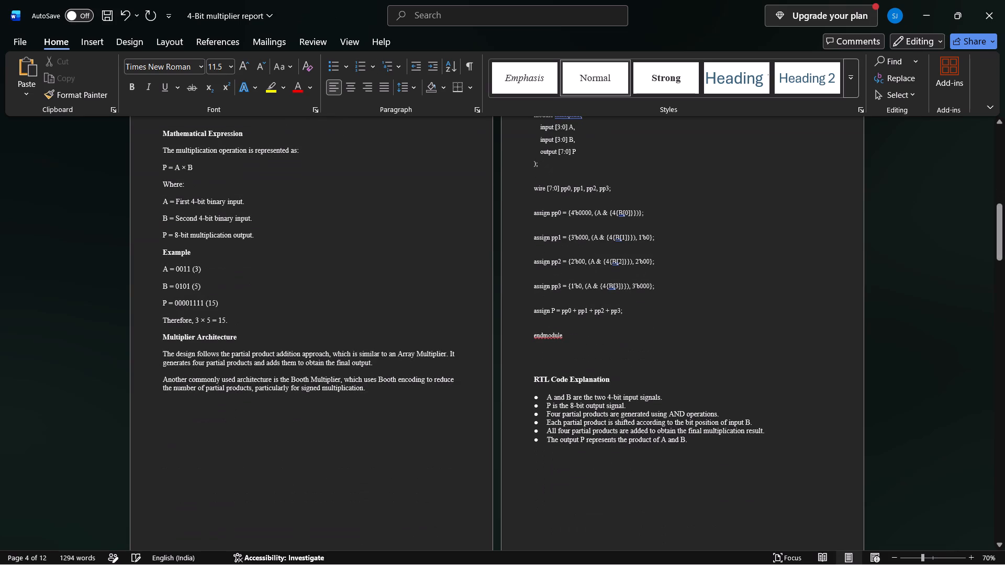
Delete the multiplier module code, from the module line through endmodule, under the Verilog RTL Code heading.
{"action": "scroll", "coordinate": [815, 273], "scroll_direction": "up", "scroll_amount": 1}
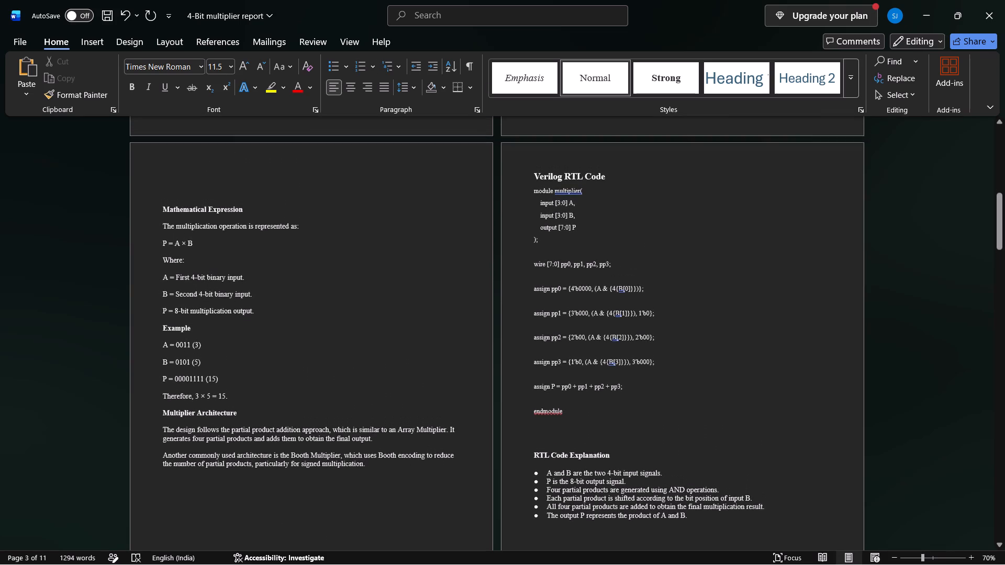
{"action": "scroll", "coordinate": [815, 273], "scroll_direction": "up", "scroll_amount": 1}
{"action": "scroll", "coordinate": [815, 273], "scroll_direction": "down", "scroll_amount": 1}
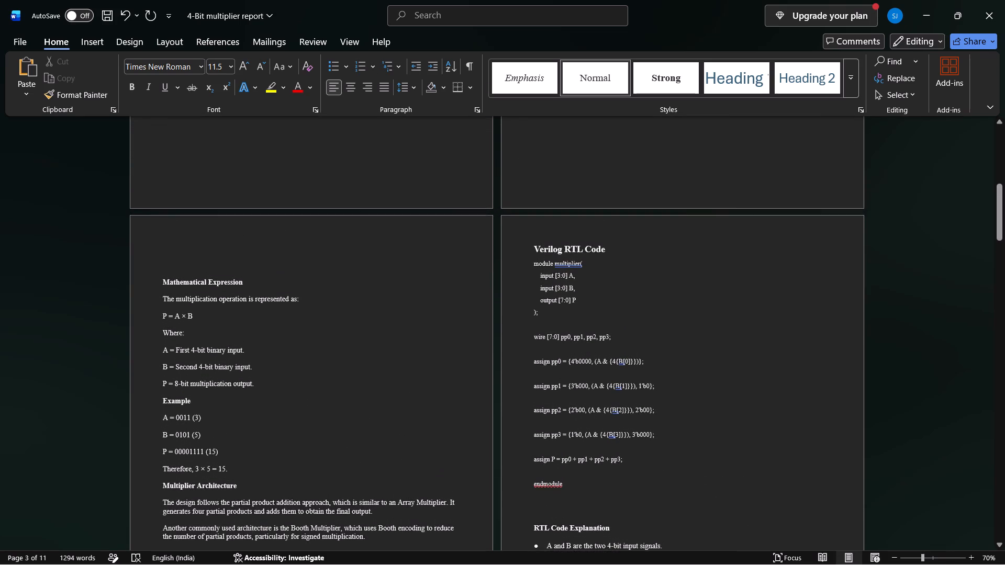
{"action": "scroll", "coordinate": [815, 273], "scroll_direction": "down", "scroll_amount": 2}
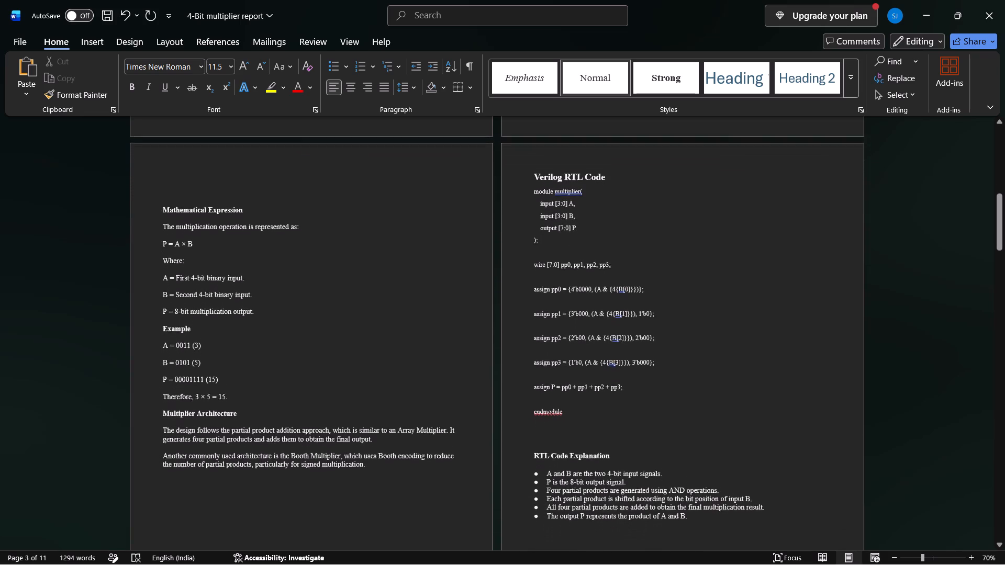
{"action": "scroll", "coordinate": [815, 273], "scroll_direction": "down", "scroll_amount": 1}
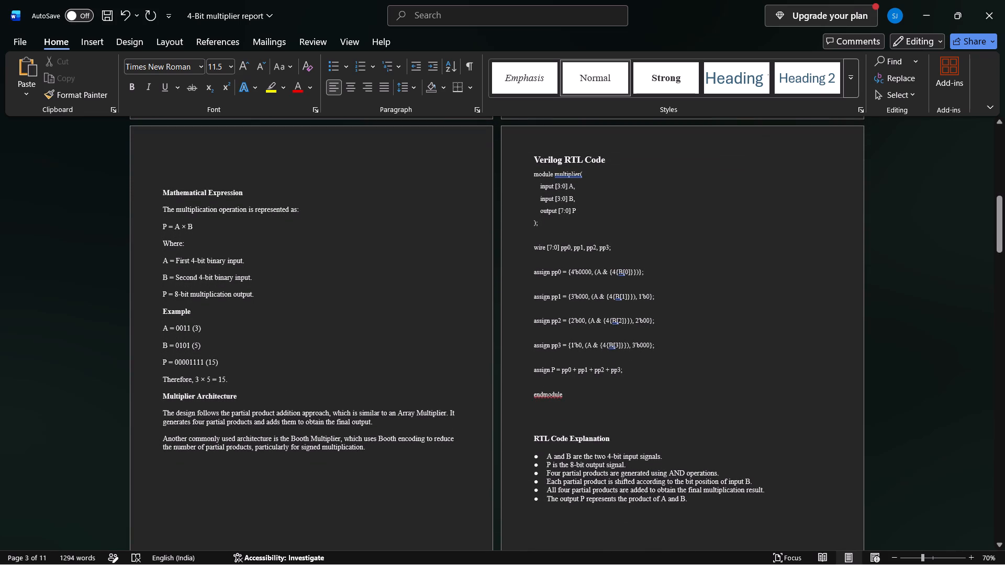
{"action": "left_click_drag", "start_coordinate": [566, 400], "coordinate": [492, 167]}
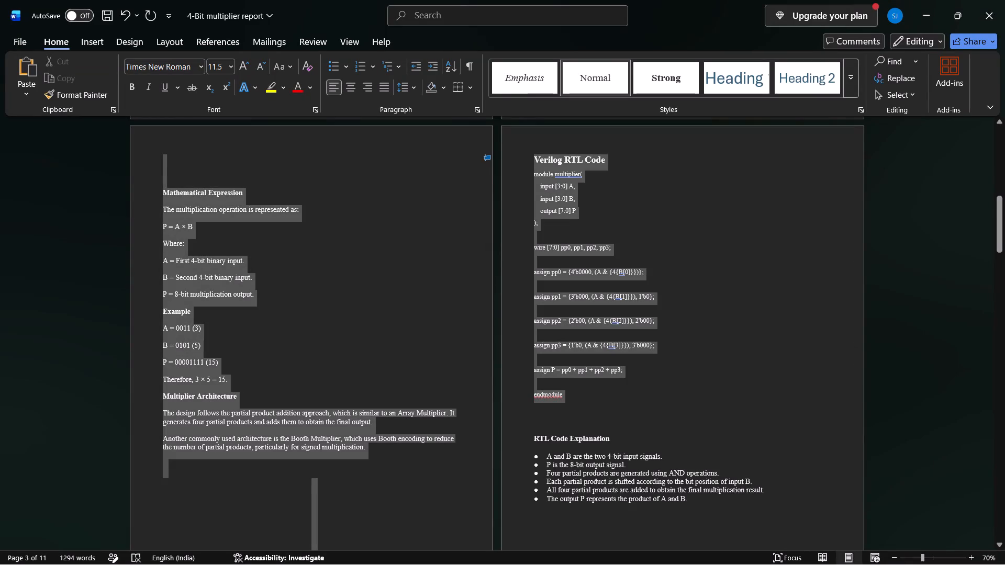
{"action": "left_click_drag", "start_coordinate": [492, 167], "coordinate": [528, 172]}
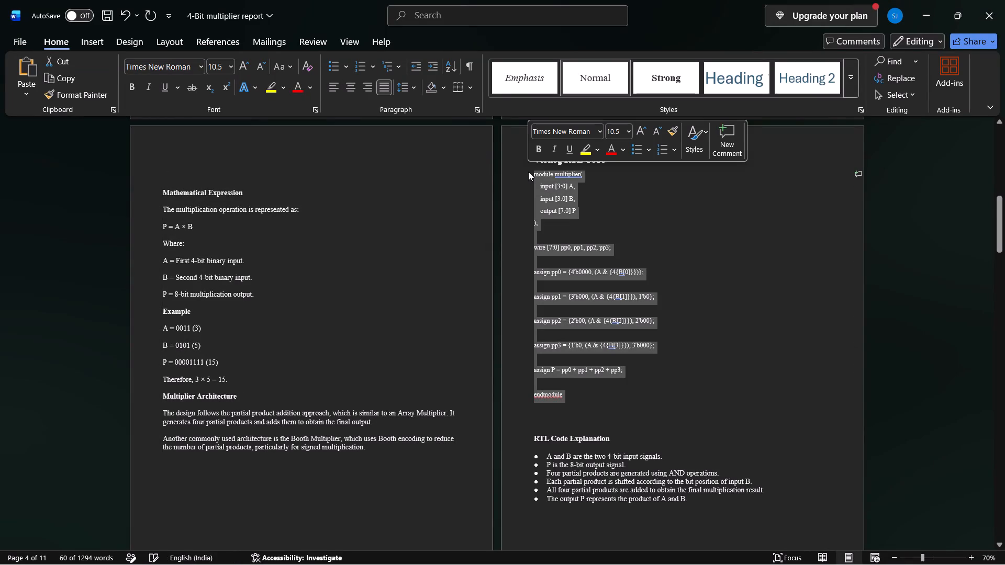
{"action": "key", "text": "BackSpace"}
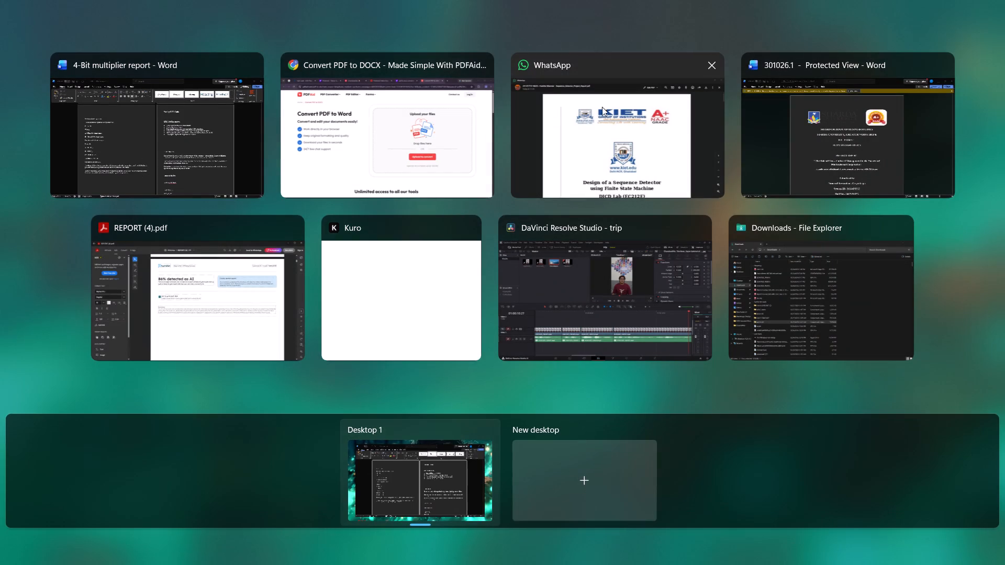
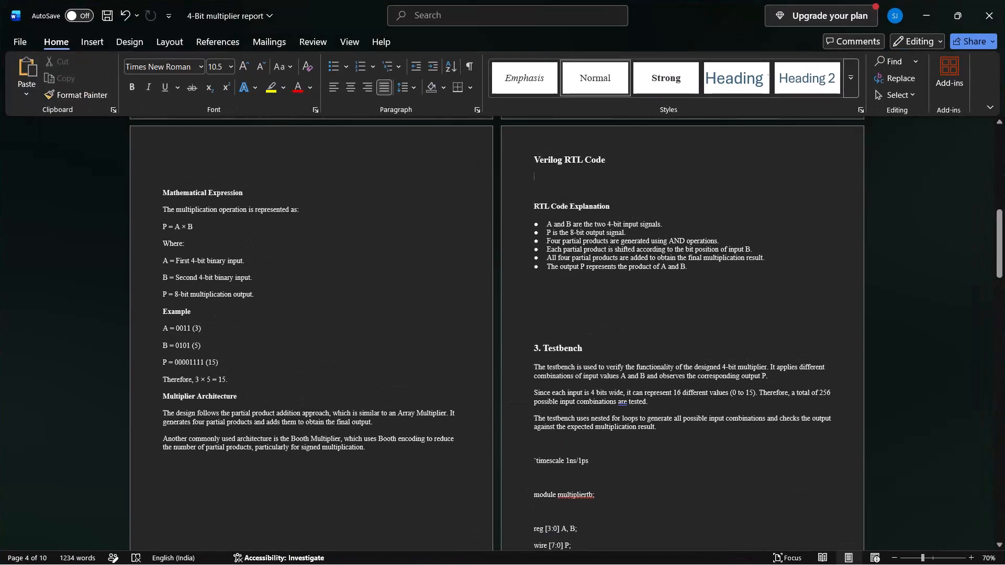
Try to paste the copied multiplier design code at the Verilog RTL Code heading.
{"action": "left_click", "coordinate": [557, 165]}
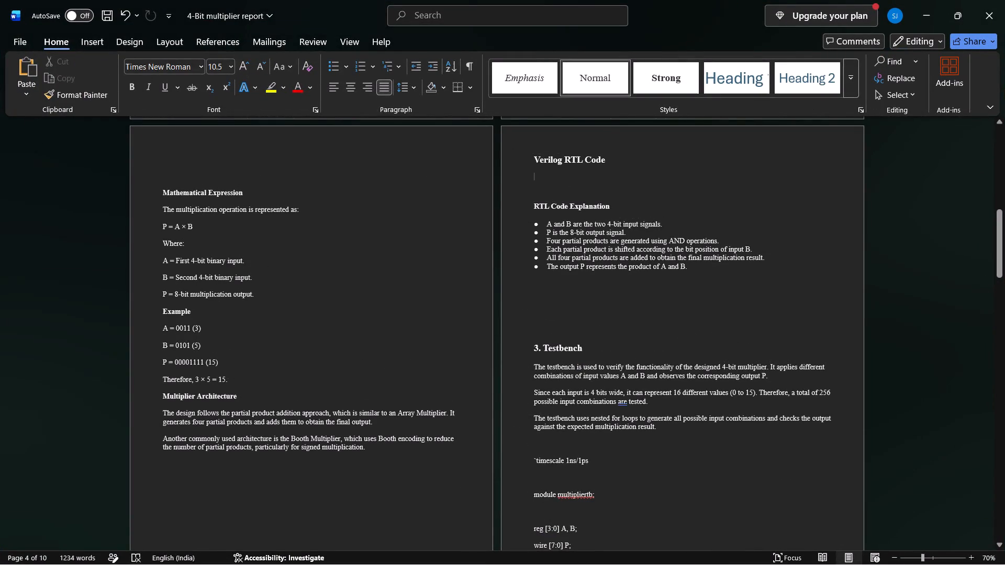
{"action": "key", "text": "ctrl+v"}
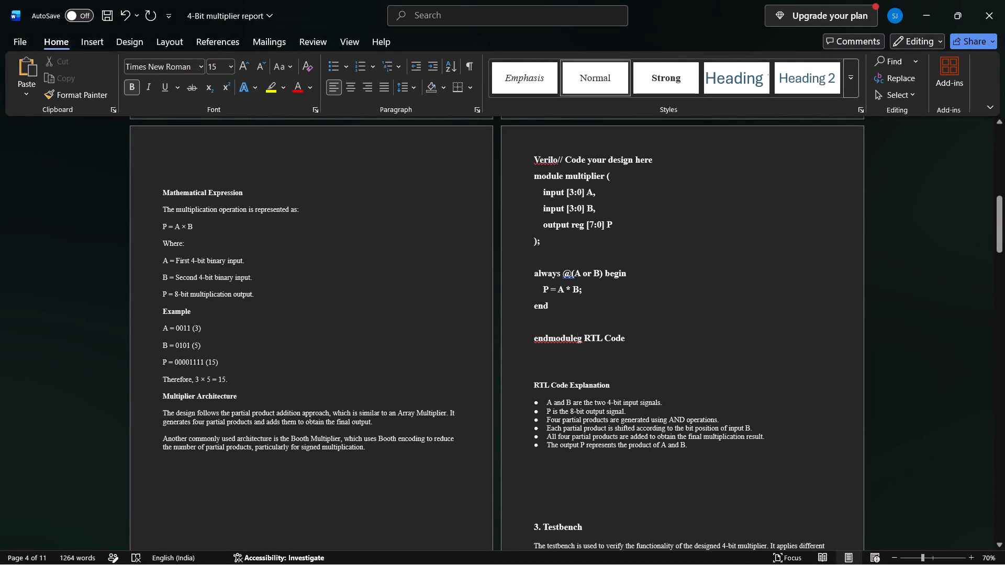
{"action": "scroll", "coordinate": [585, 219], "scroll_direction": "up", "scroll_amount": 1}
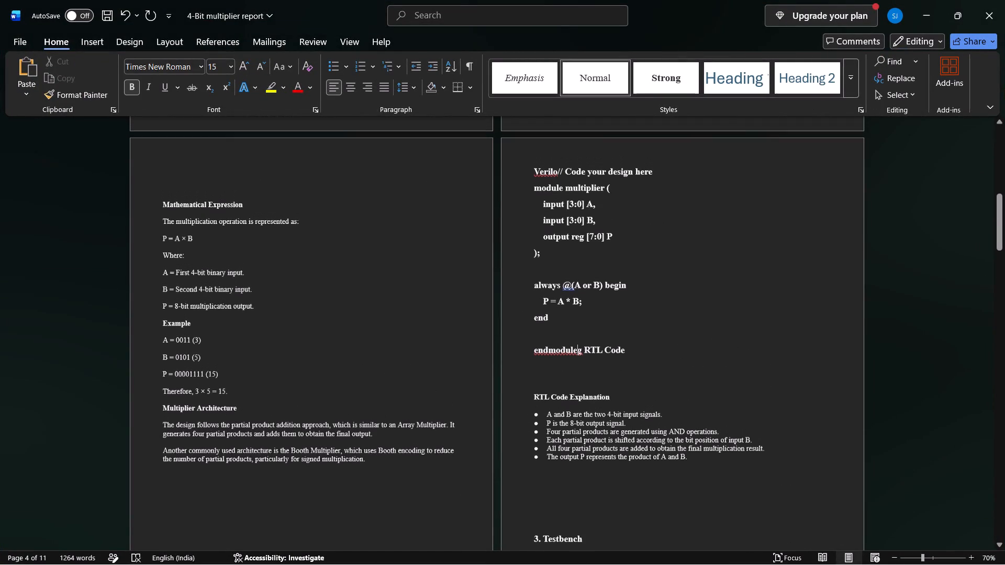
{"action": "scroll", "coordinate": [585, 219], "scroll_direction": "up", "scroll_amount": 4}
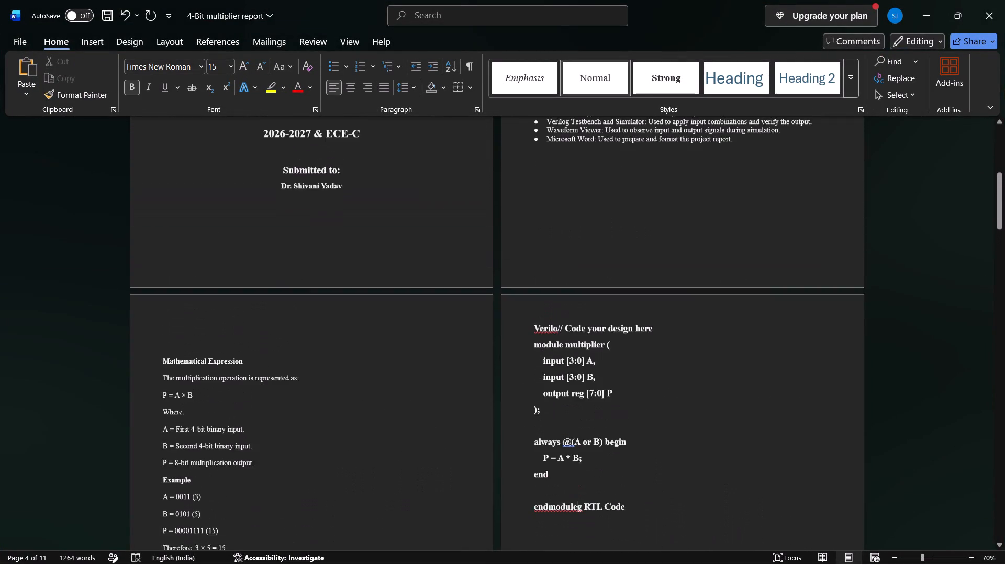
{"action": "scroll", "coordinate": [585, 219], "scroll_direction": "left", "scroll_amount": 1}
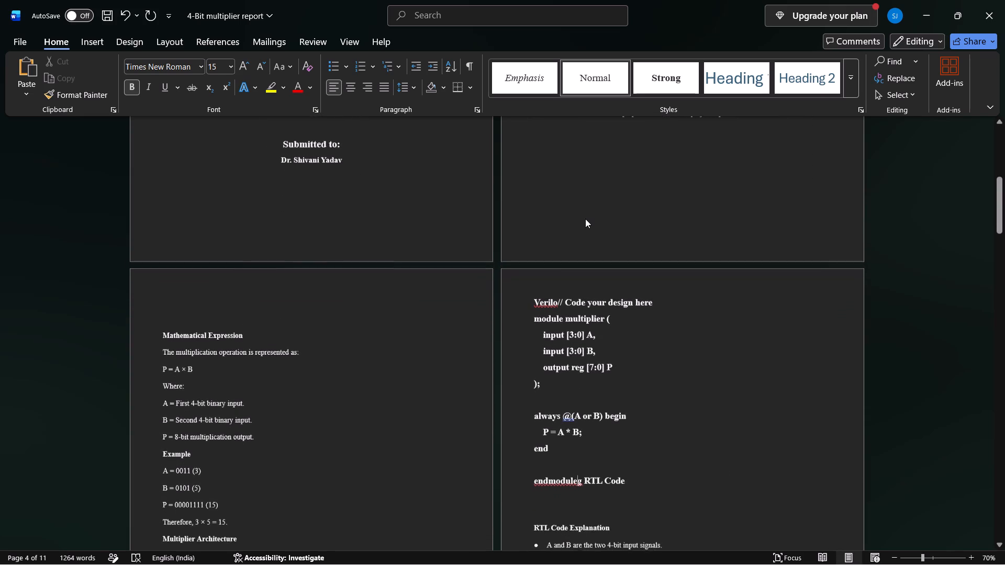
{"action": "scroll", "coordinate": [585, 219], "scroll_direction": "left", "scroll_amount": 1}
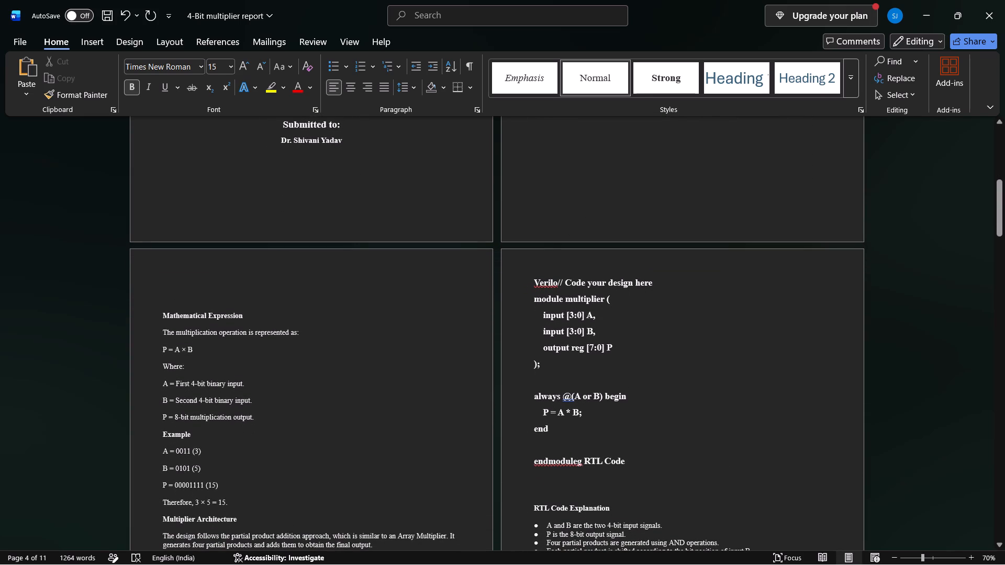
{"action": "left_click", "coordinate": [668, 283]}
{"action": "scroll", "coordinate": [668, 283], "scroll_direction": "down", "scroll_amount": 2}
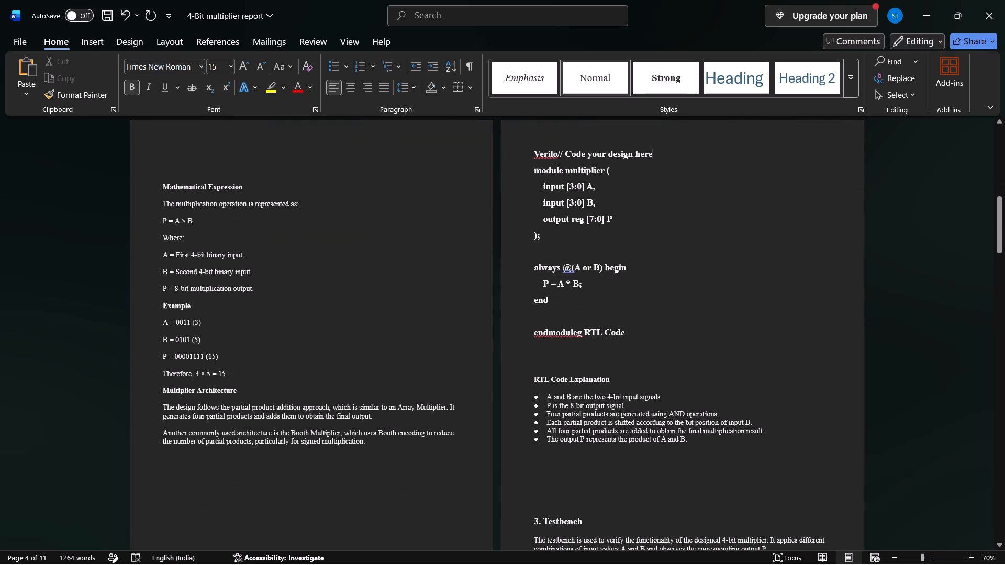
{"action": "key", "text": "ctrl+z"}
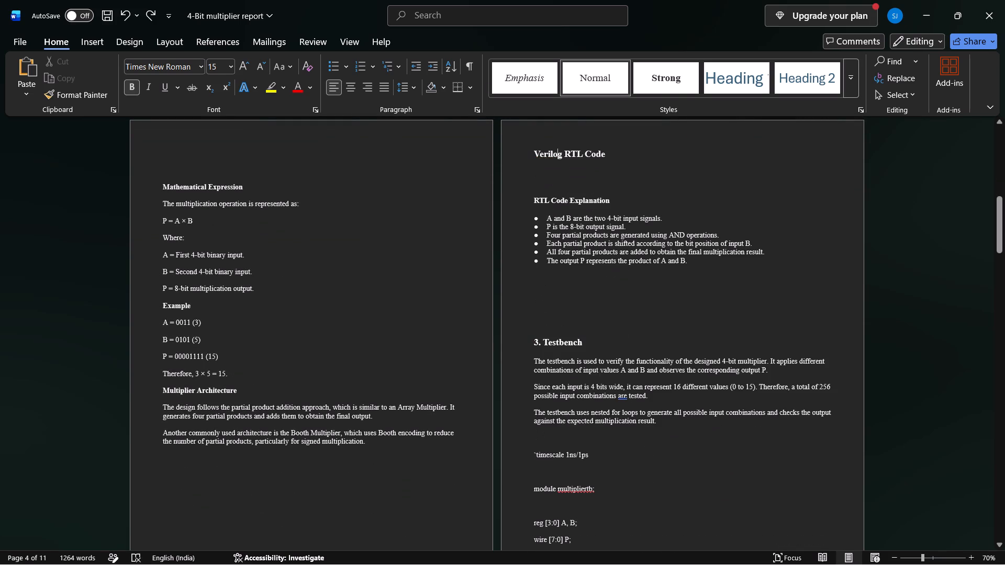
Paste the copied multiplier design code on a new line directly below the Verilog RTL Code heading.
{"action": "scroll", "coordinate": [668, 283], "scroll_direction": "up", "scroll_amount": 2}
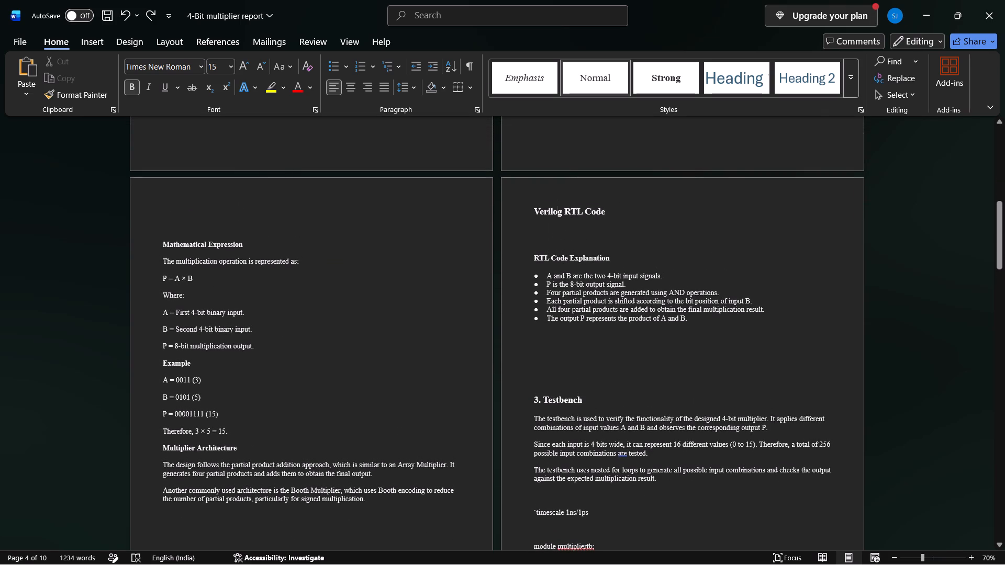
{"action": "left_click", "coordinate": [603, 208]}
{"action": "key", "text": "Return"}
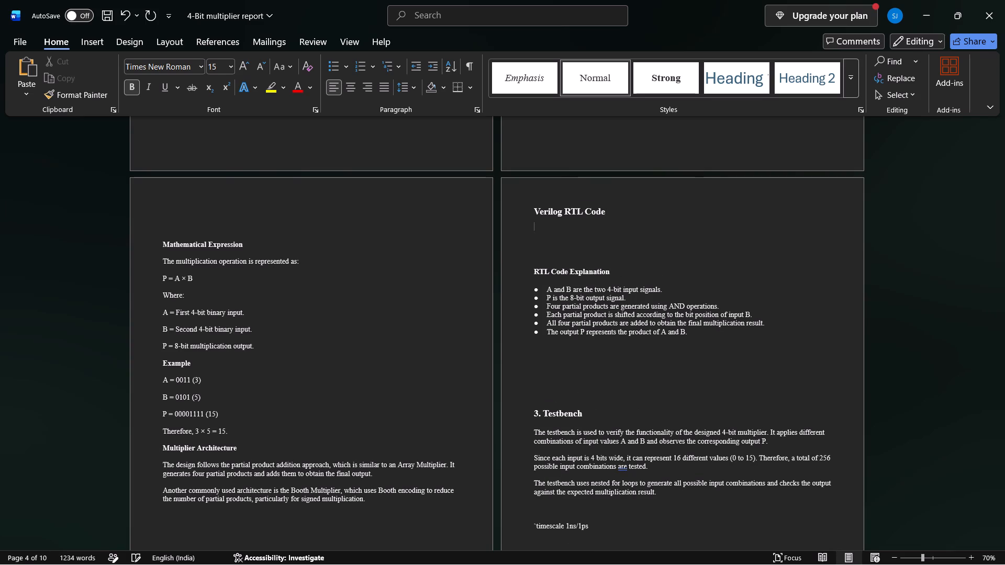
{"action": "key", "text": "ctrl+v"}
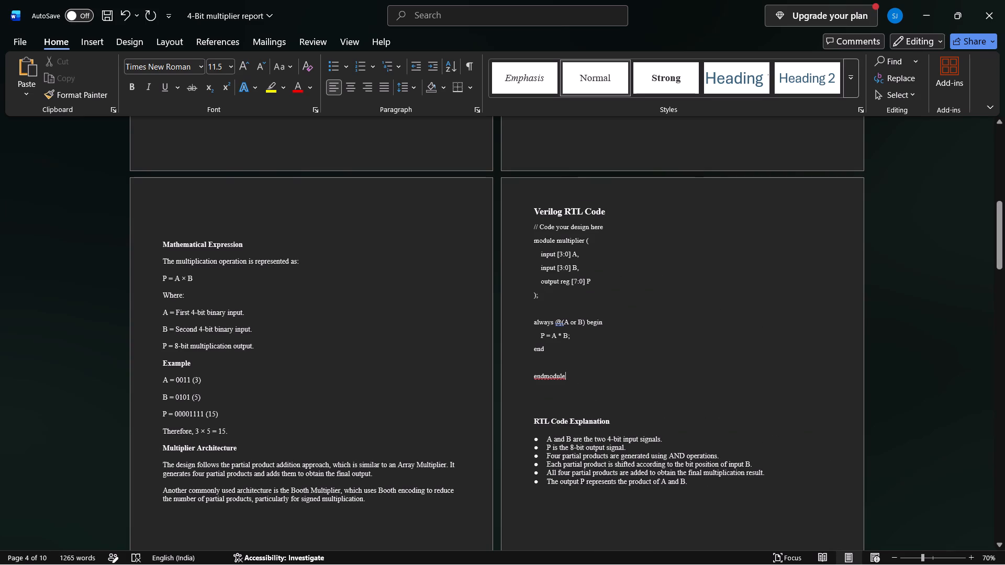
Delete the "// Code your design here" comment line above the module multiplier line.
{"action": "scroll", "coordinate": [613, 341], "scroll_direction": "down", "scroll_amount": 1}
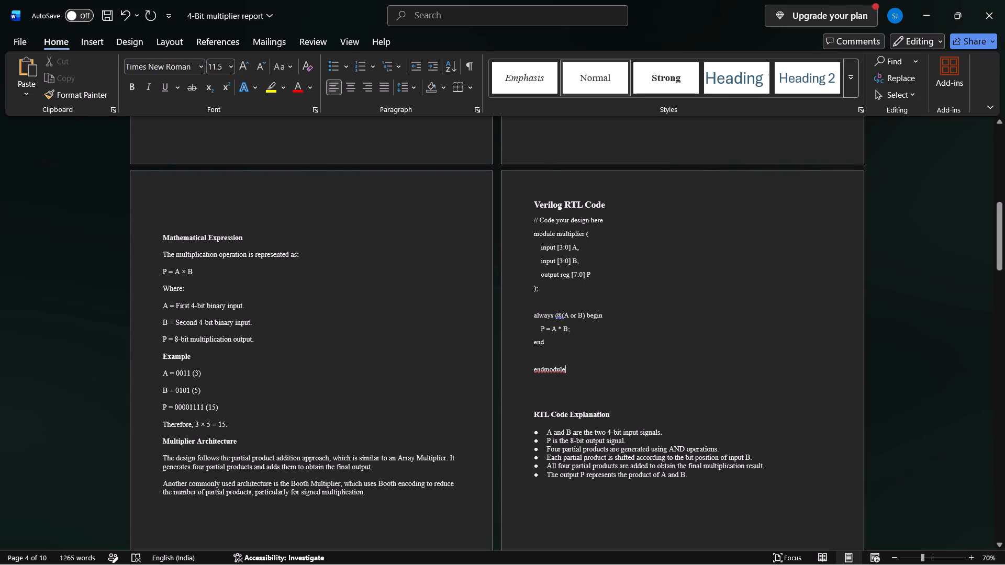
{"action": "left_click", "coordinate": [612, 224]}
{"action": "key", "text": "BackSpace"}
{"action": "key", "text": "BackSpace"}
{"action": "key", "text": "BackSpace"}
{"action": "key", "text": "BackSpace"}
{"action": "key", "text": "BackSpace"}
{"action": "key", "text": "BackSpace"}
{"action": "key", "text": "BackSpace"}
{"action": "key", "text": "BackSpace"}
{"action": "key", "text": "BackSpace"}
{"action": "key", "text": "BackSpace"}
{"action": "key", "text": "BackSpace"}
{"action": "key", "text": "BackSpace"}
{"action": "key", "text": "BackSpace"}
{"action": "key", "text": "BackSpace"}
{"action": "key", "text": "BackSpace"}
{"action": "key", "text": "BackSpace"}
{"action": "key", "text": "BackSpace"}
{"action": "key", "text": "BackSpace"}
{"action": "key", "text": "BackSpace"}
{"action": "key", "text": "BackSpace"}
{"action": "key", "text": "BackSpace"}
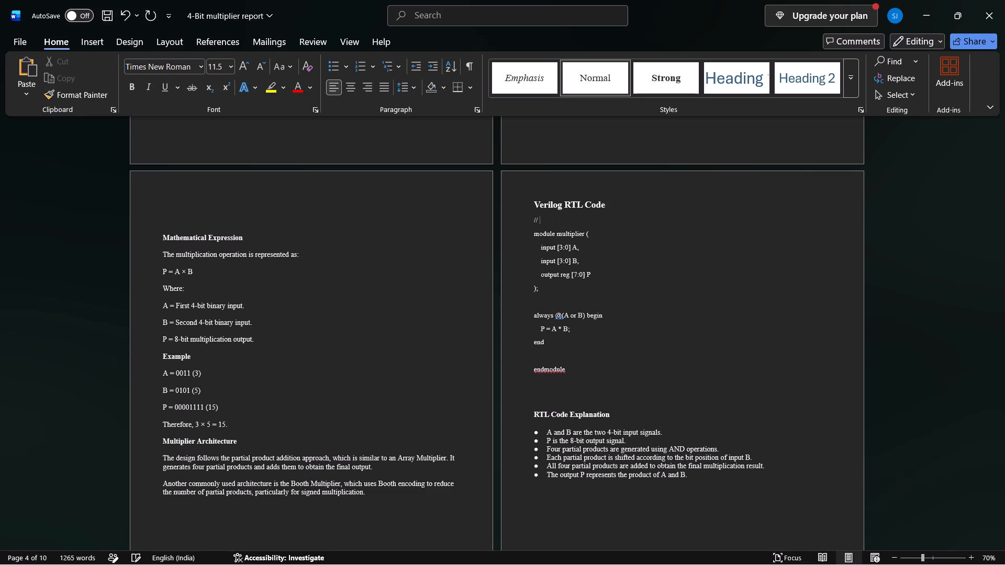
{"action": "key", "text": "BackSpace"}
{"action": "key", "text": "BackSpace"}
{"action": "key", "text": "BackSpace"}
{"action": "key", "text": "BackSpace"}
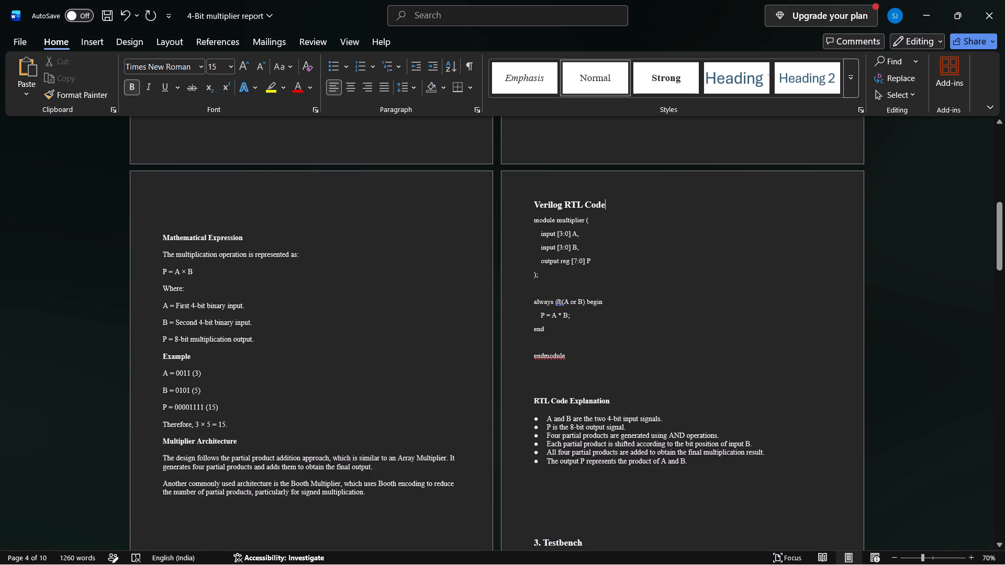
Insert blank lines above the 3. Testbench heading to push the whole section onto the next page.
{"action": "scroll", "coordinate": [602, 263], "scroll_direction": "down", "scroll_amount": 1}
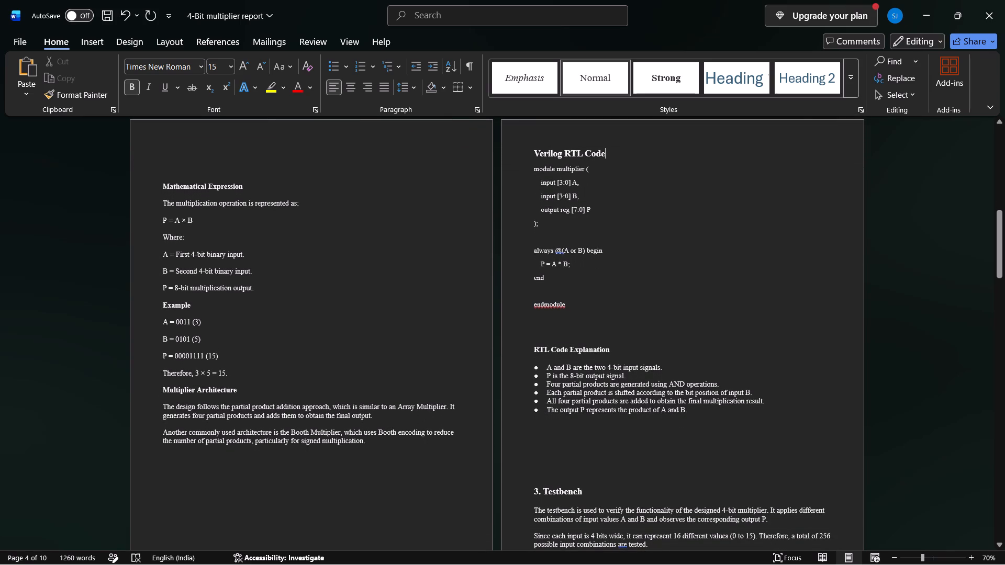
{"action": "scroll", "coordinate": [595, 369], "scroll_direction": "down", "scroll_amount": 2}
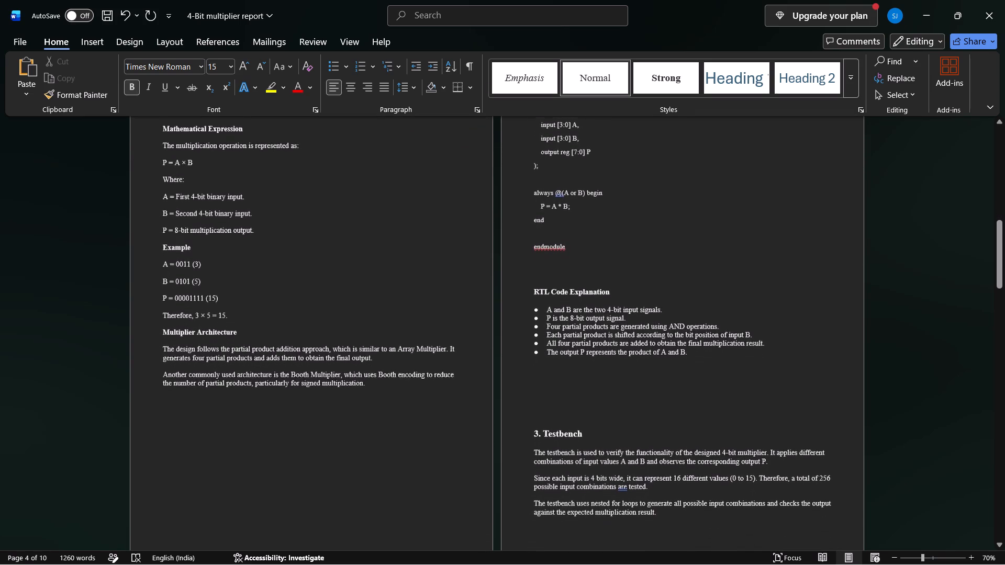
{"action": "scroll", "coordinate": [595, 369], "scroll_direction": "down", "scroll_amount": 2}
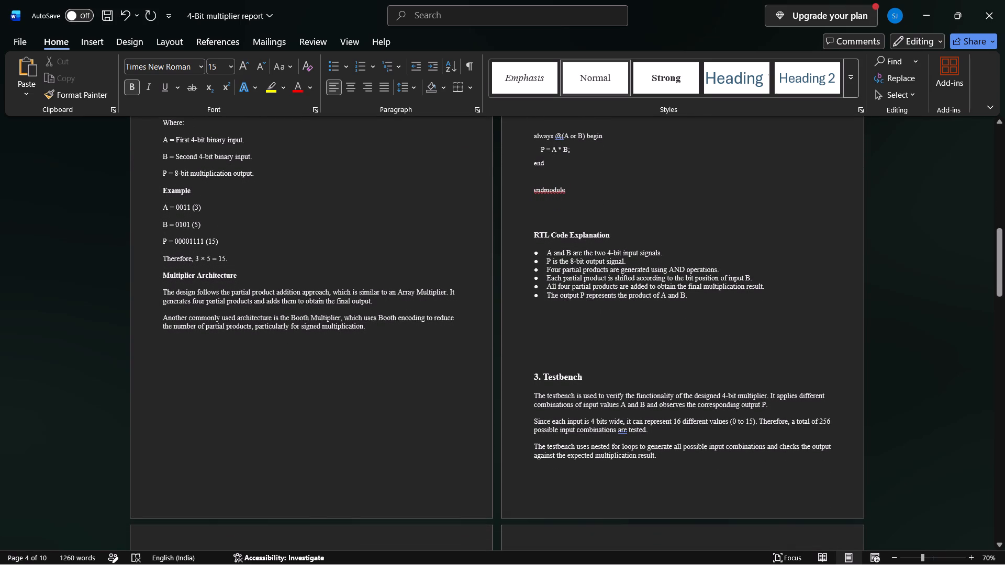
{"action": "left_click", "coordinate": [532, 370]}
{"action": "key", "text": "Return"}
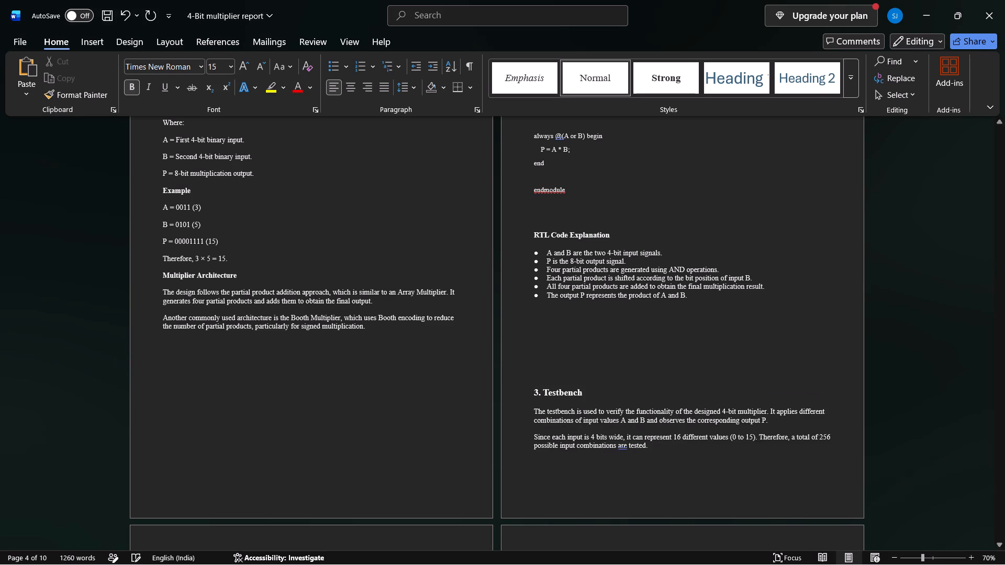
{"action": "key", "text": "Return"}
{"action": "key", "text": "Return"}
{"action": "key", "text": "Return"}
{"action": "key", "text": "Return"}
{"action": "scroll", "coordinate": [532, 370], "scroll_direction": "down", "scroll_amount": 1}
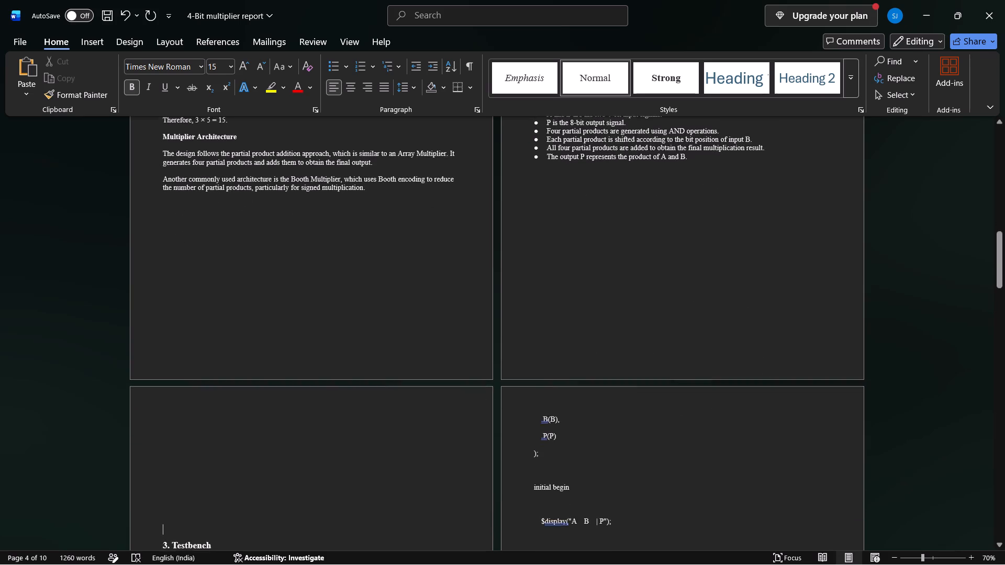
{"action": "scroll", "coordinate": [532, 370], "scroll_direction": "down", "scroll_amount": 2}
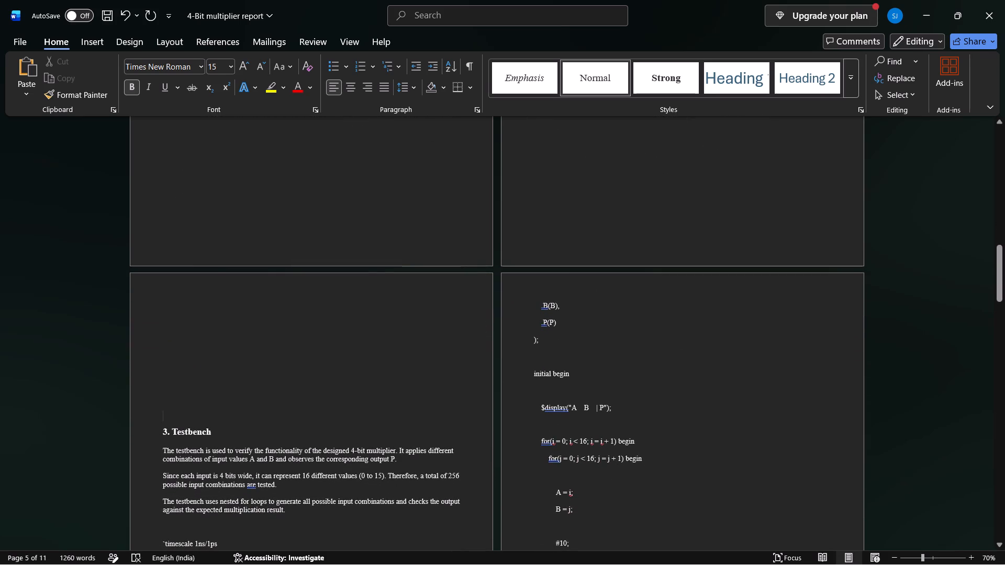
{"action": "key", "text": "BackSpace"}
{"action": "scroll", "coordinate": [284, 394], "scroll_direction": "up", "scroll_amount": 1}
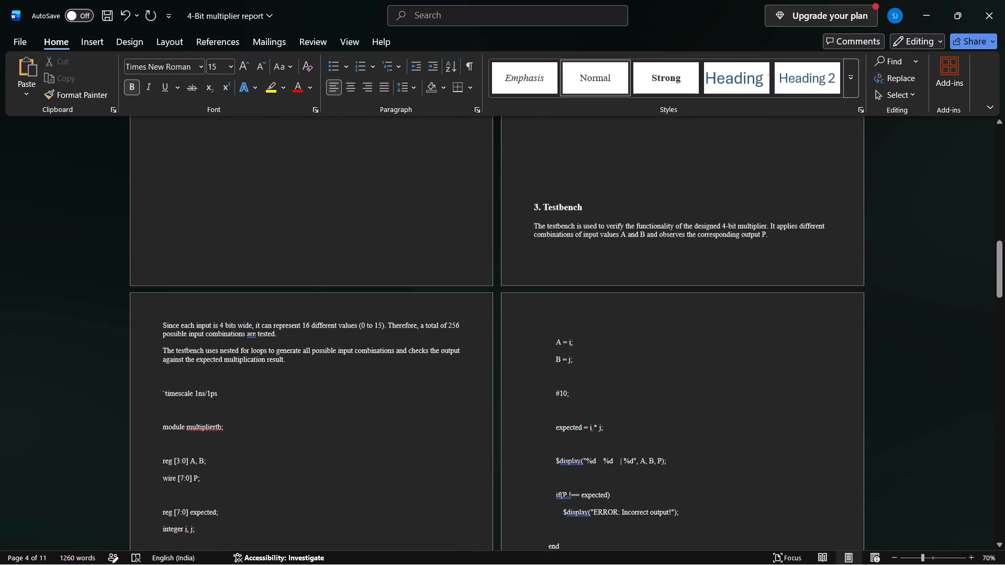
{"action": "scroll", "coordinate": [284, 394], "scroll_direction": "up", "scroll_amount": 2}
{"action": "key", "text": "Return"}
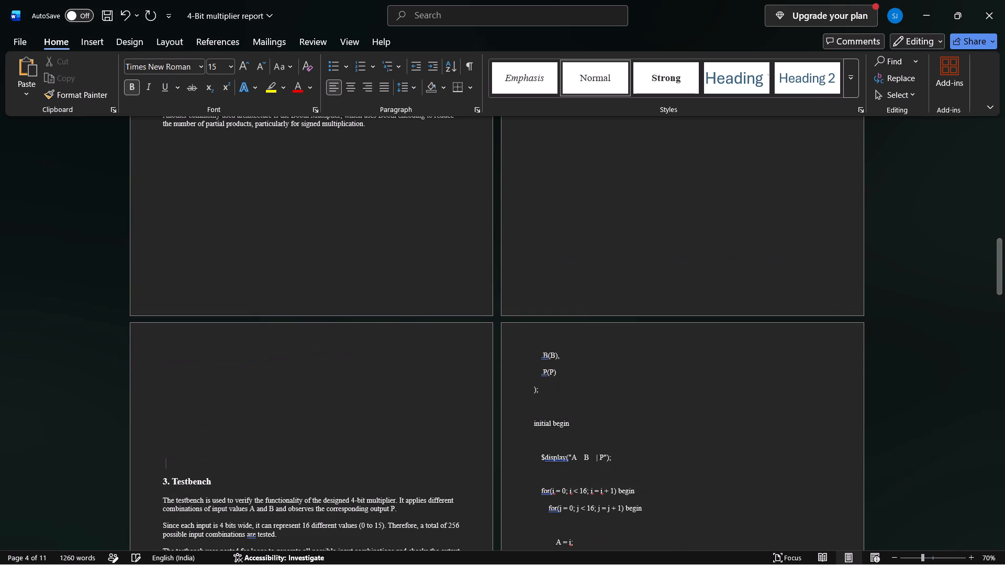
{"action": "scroll", "coordinate": [582, 261], "scroll_direction": "up", "scroll_amount": 5}
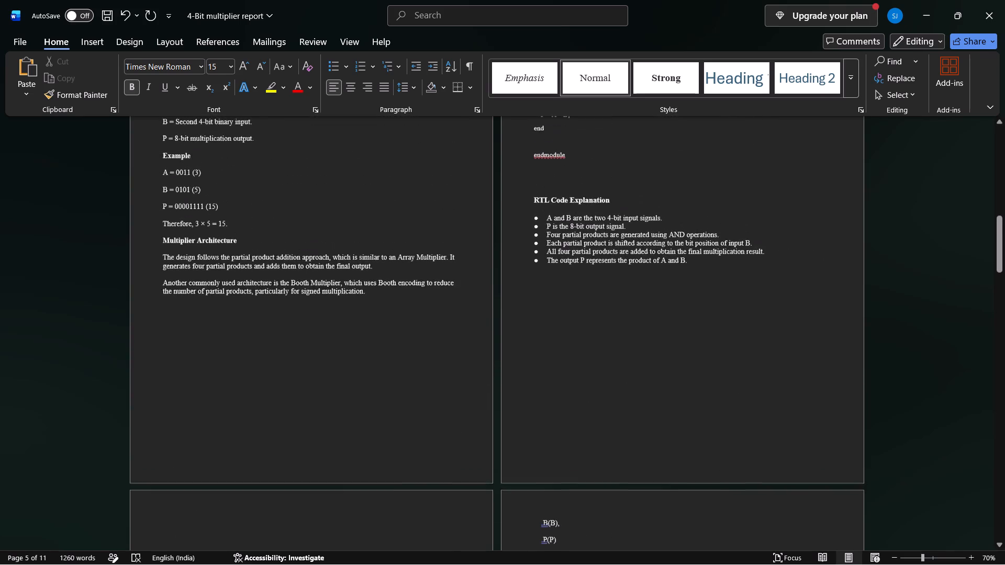
Insert three blank lines between the testbench code's endmodule line and the Testbench Explanation heading.
{"action": "scroll", "coordinate": [582, 261], "scroll_direction": "down", "scroll_amount": 2}
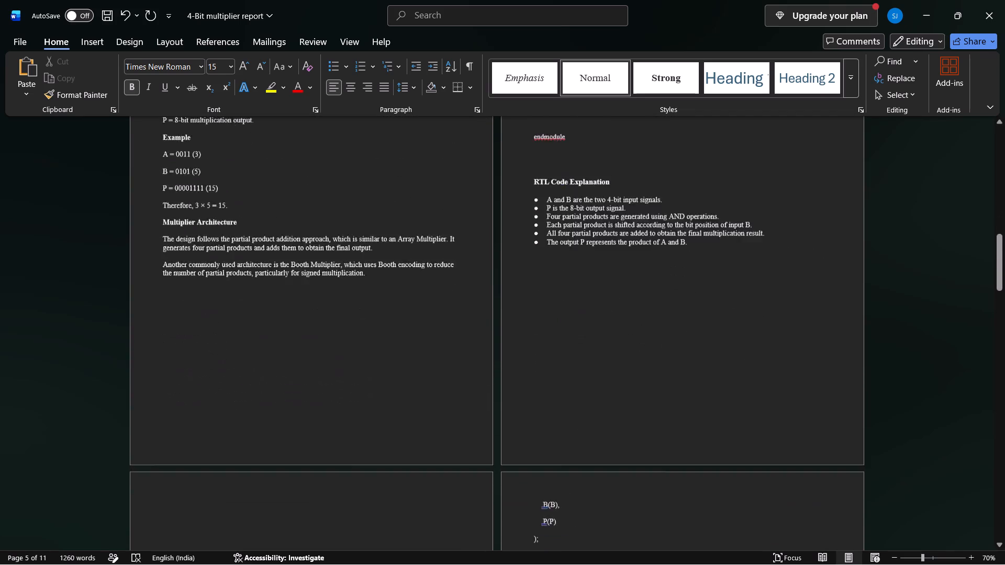
{"action": "scroll", "coordinate": [582, 261], "scroll_direction": "down", "scroll_amount": 2}
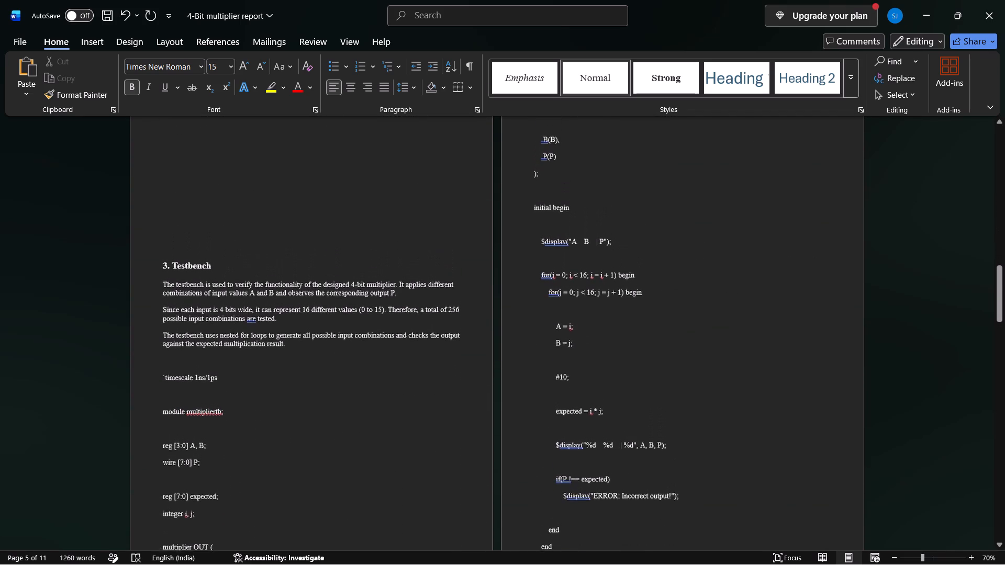
{"action": "scroll", "coordinate": [582, 261], "scroll_direction": "down", "scroll_amount": 1}
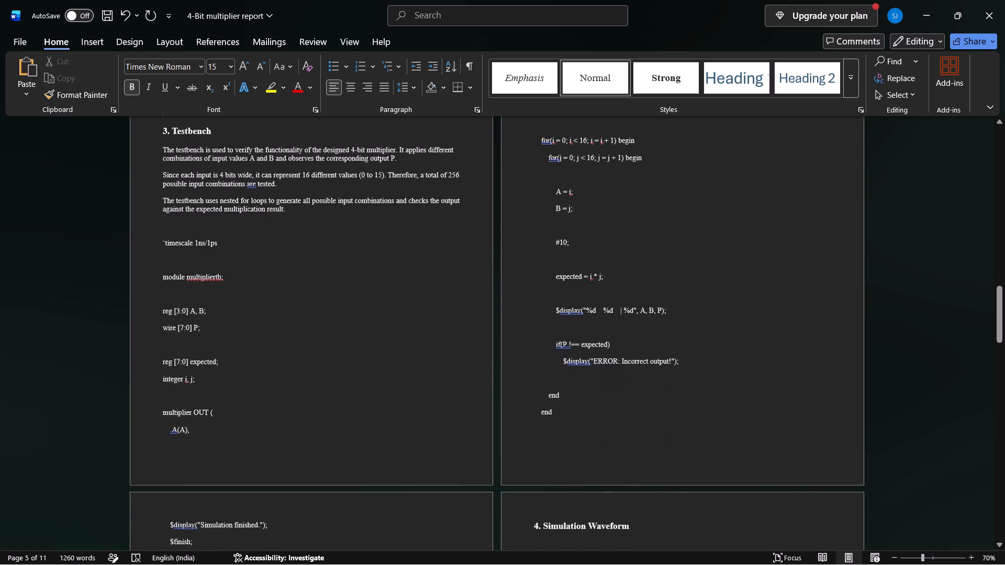
{"action": "scroll", "coordinate": [582, 261], "scroll_direction": "down", "scroll_amount": 1}
{"action": "scroll", "coordinate": [582, 261], "scroll_direction": "up", "scroll_amount": 1}
{"action": "scroll", "coordinate": [582, 261], "scroll_direction": "down", "scroll_amount": 1}
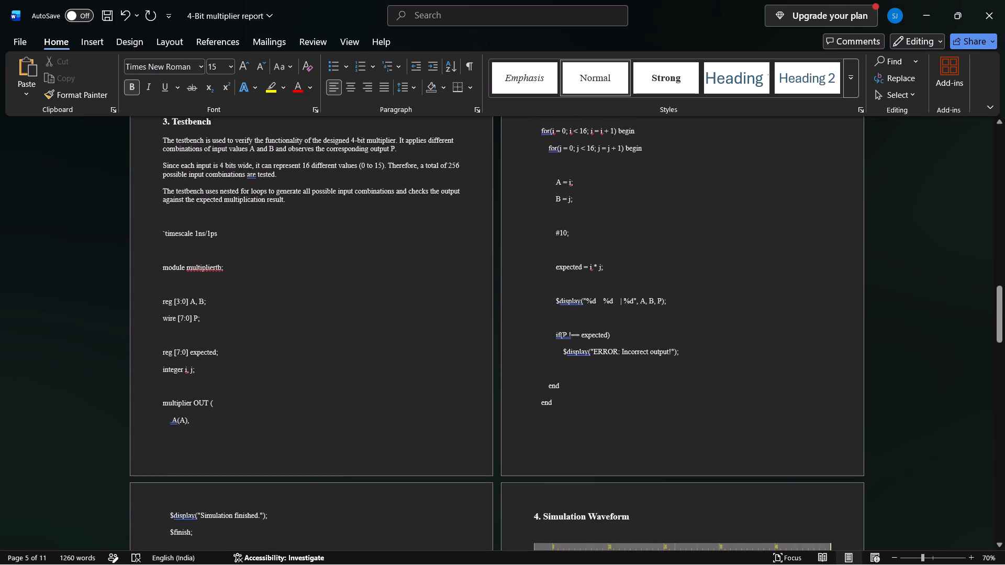
{"action": "scroll", "coordinate": [582, 261], "scroll_direction": "down", "scroll_amount": 2}
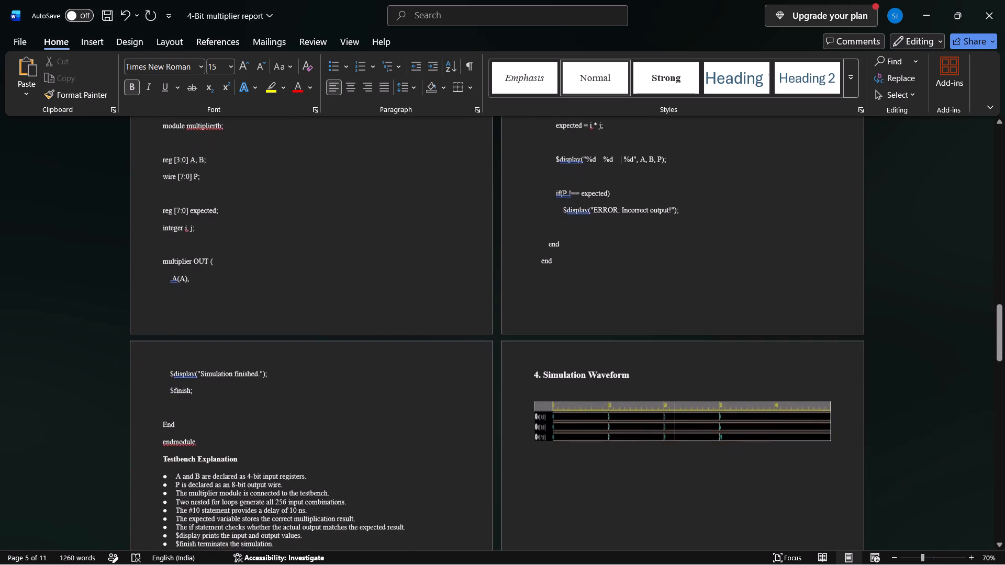
{"action": "scroll", "coordinate": [582, 261], "scroll_direction": "down", "scroll_amount": 2}
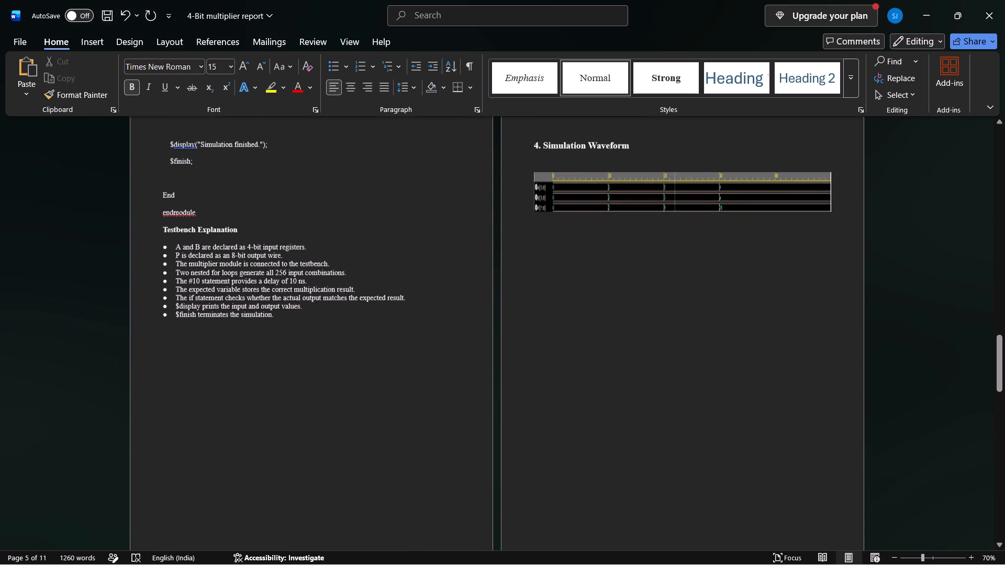
{"action": "left_click", "coordinate": [198, 211]}
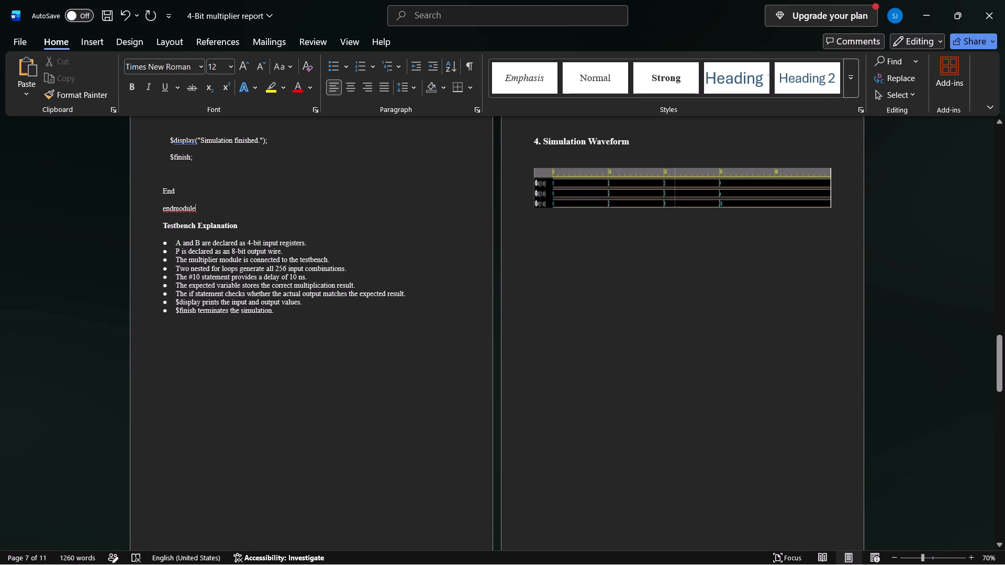
{"action": "key", "text": "Return"}
{"action": "key", "text": "Return"}
{"action": "key", "text": "Return"}
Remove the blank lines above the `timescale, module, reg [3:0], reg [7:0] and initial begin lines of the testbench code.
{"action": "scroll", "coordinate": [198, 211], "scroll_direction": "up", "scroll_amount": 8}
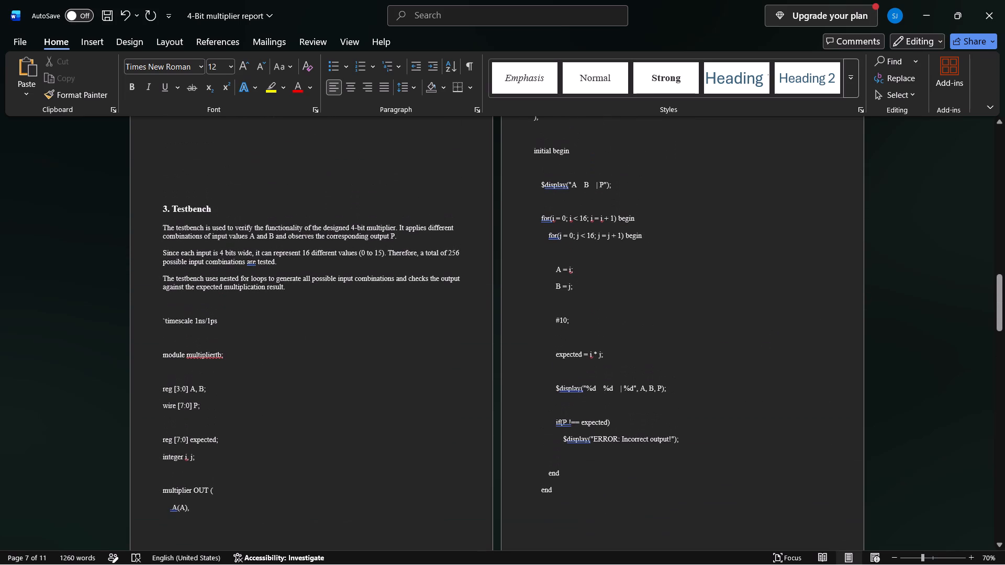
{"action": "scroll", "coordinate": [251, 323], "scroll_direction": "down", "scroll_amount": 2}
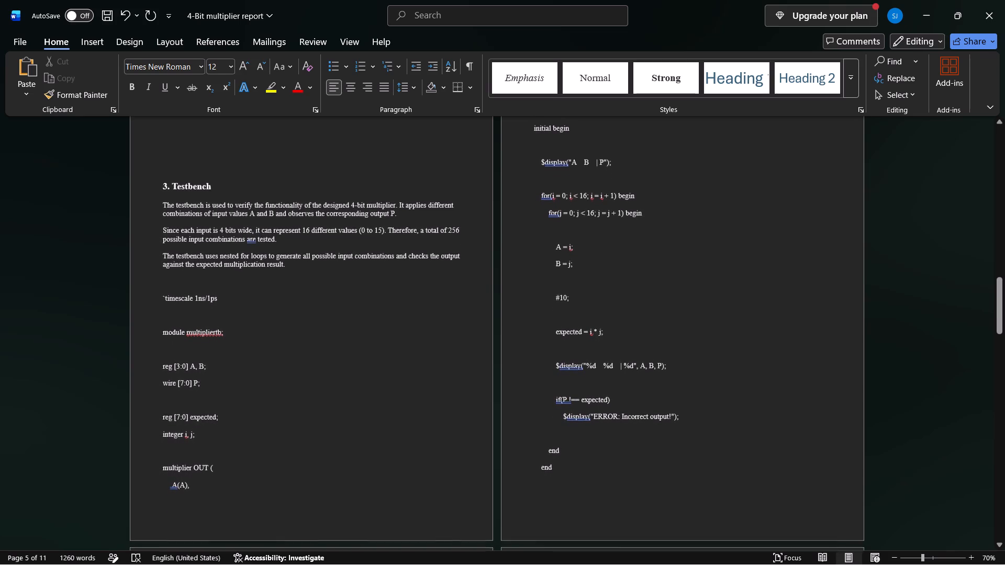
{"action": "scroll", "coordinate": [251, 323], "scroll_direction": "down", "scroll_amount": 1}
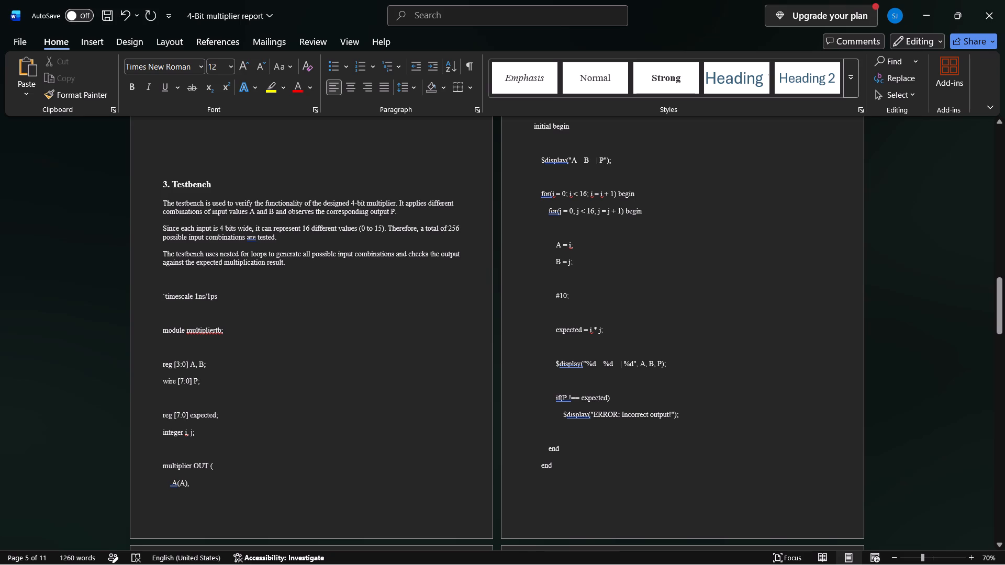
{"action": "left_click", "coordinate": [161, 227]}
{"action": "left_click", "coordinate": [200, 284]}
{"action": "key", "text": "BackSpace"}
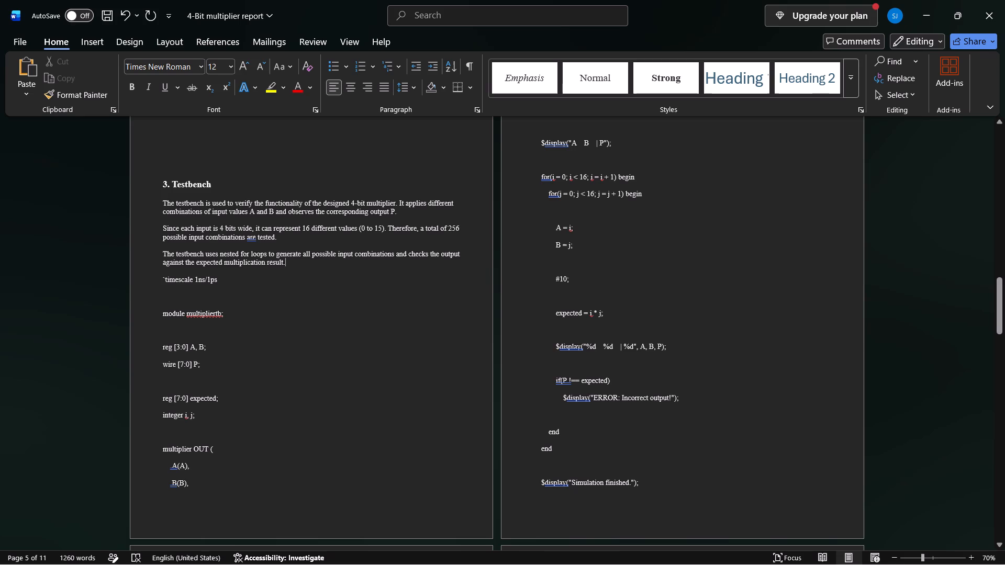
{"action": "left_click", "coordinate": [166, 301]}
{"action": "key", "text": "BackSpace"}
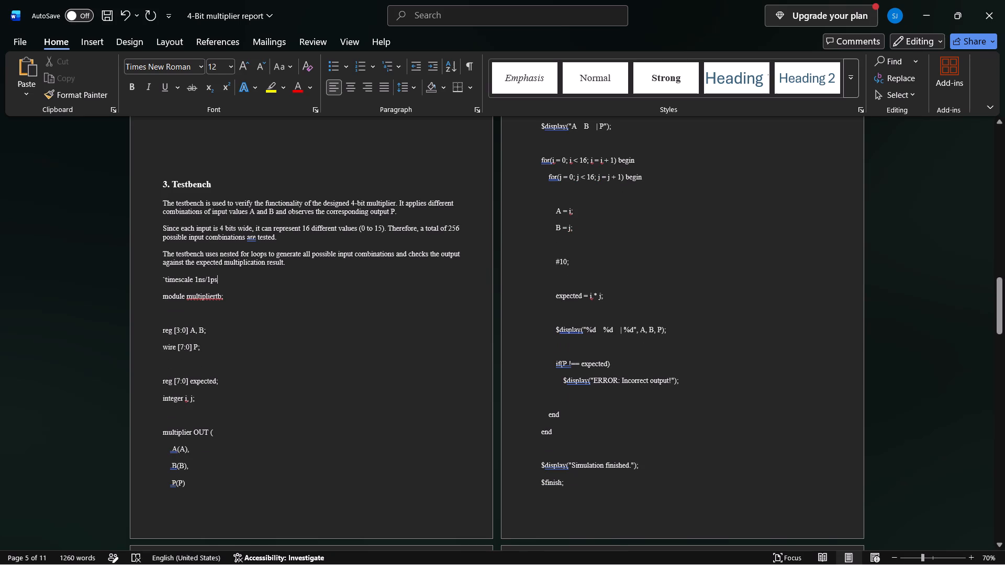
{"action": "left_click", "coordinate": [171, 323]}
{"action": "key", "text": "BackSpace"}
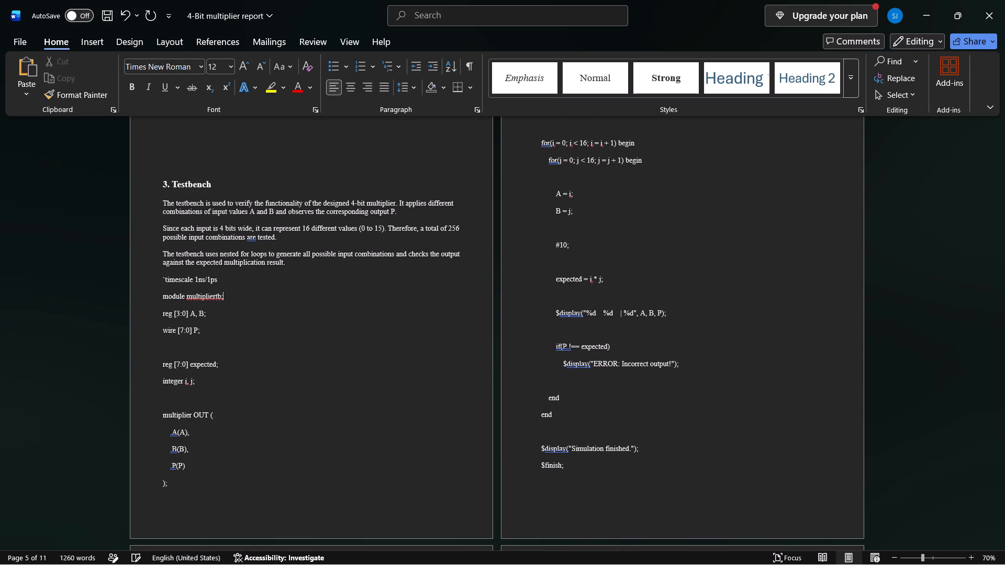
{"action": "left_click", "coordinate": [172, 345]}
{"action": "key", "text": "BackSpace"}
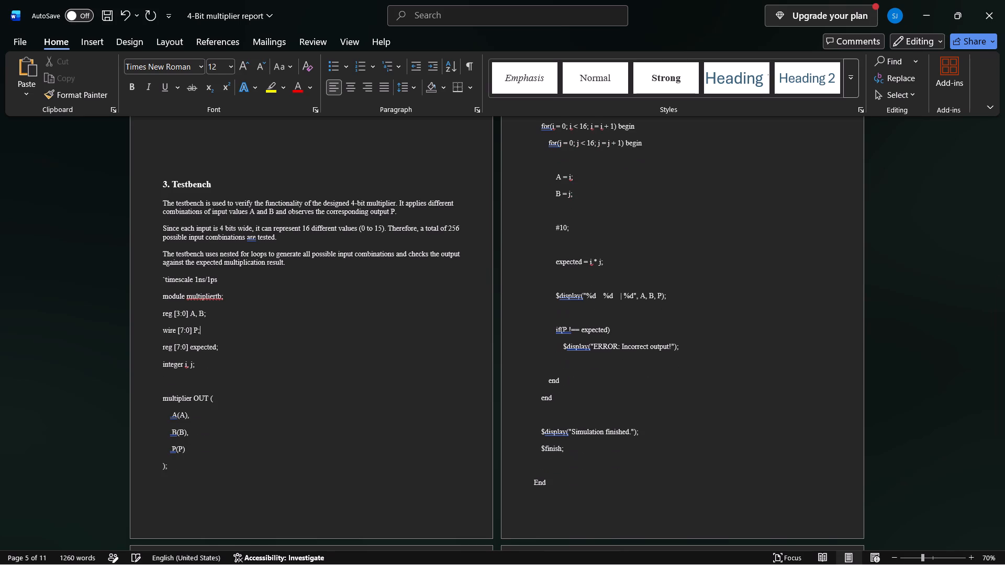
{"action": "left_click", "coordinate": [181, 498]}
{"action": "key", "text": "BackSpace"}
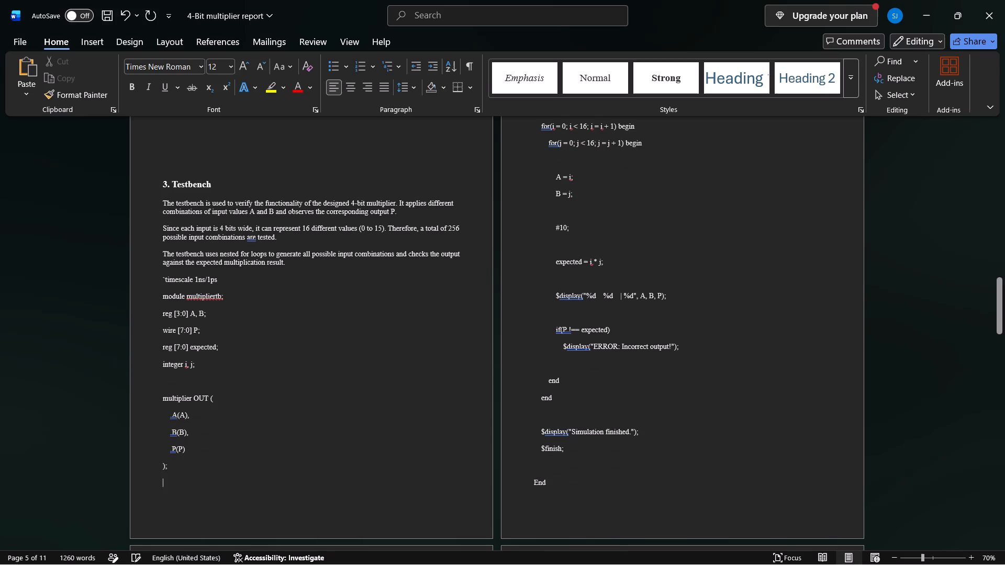
Delete the testbench code from the `timescale line through the initial begin line in the 3. Testbench section.
{"action": "scroll", "coordinate": [181, 498], "scroll_direction": "down", "scroll_amount": 3}
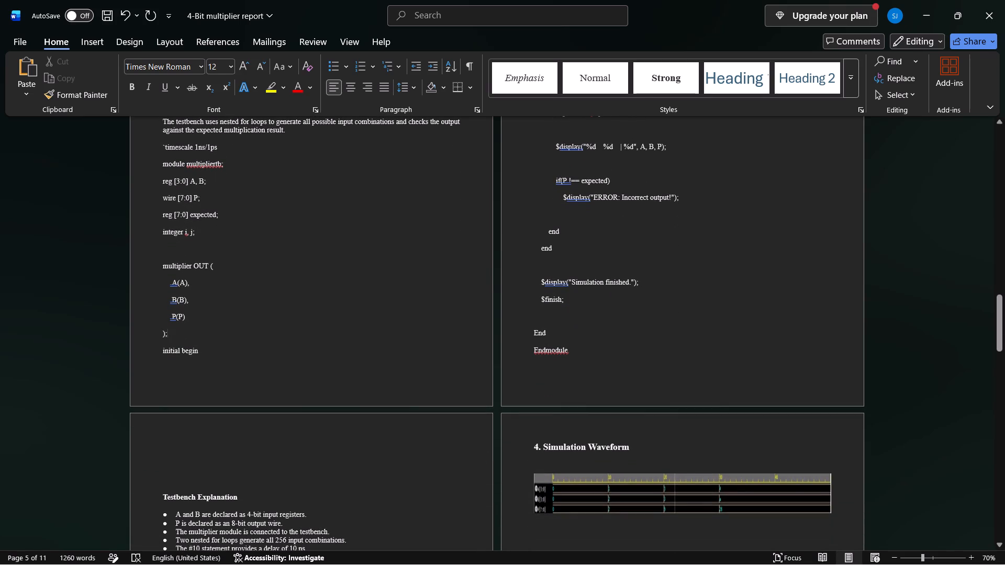
{"action": "scroll", "coordinate": [181, 498], "scroll_direction": "down", "scroll_amount": 2}
{"action": "scroll", "coordinate": [181, 498], "scroll_direction": "up", "scroll_amount": 1}
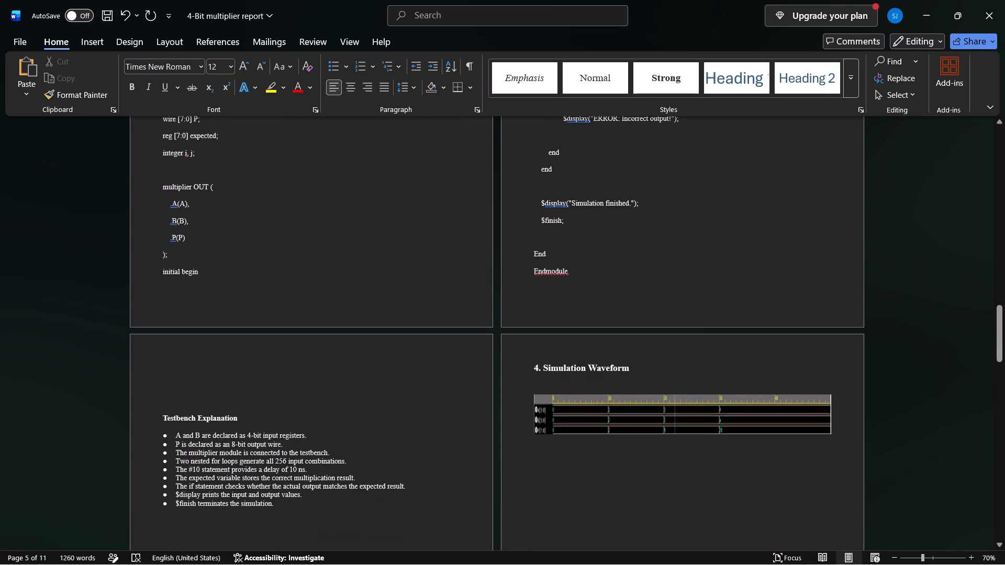
{"action": "scroll", "coordinate": [181, 498], "scroll_direction": "up", "scroll_amount": 2}
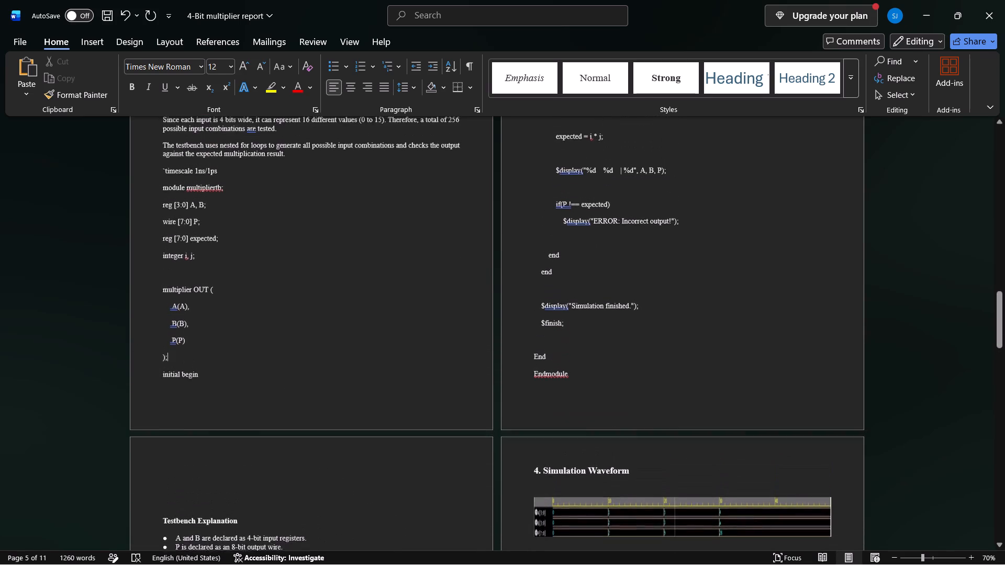
{"action": "scroll", "coordinate": [181, 498], "scroll_direction": "up", "scroll_amount": 1}
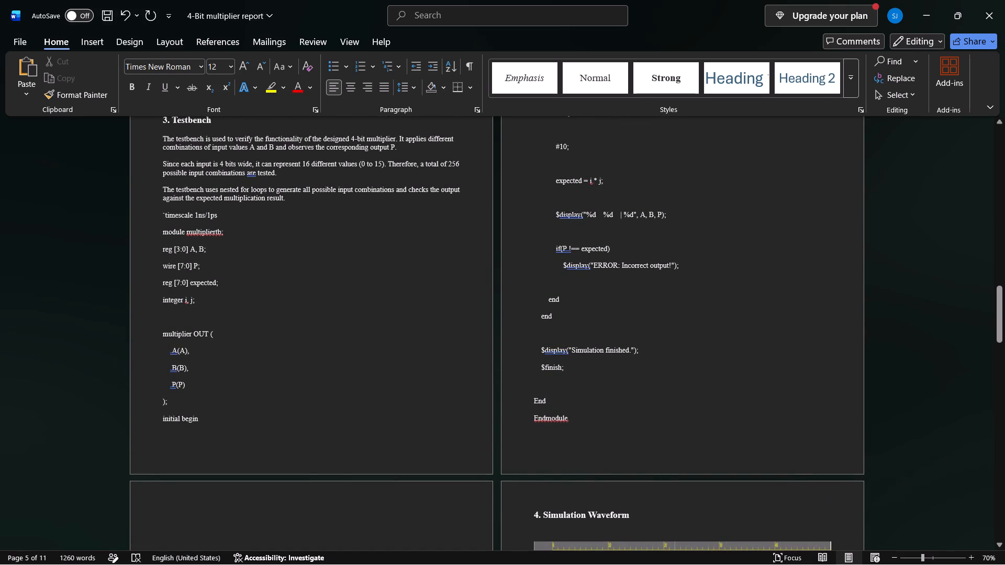
{"action": "left_click_drag", "start_coordinate": [202, 421], "coordinate": [150, 276]}
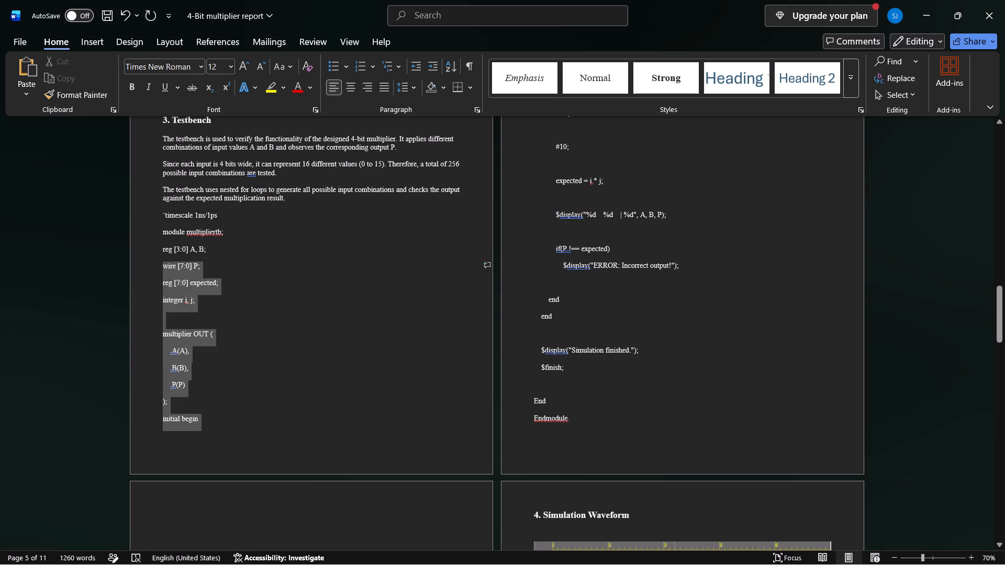
{"action": "left_click_drag", "start_coordinate": [150, 276], "coordinate": [147, 219]}
{"action": "key", "text": "BackSpace"}
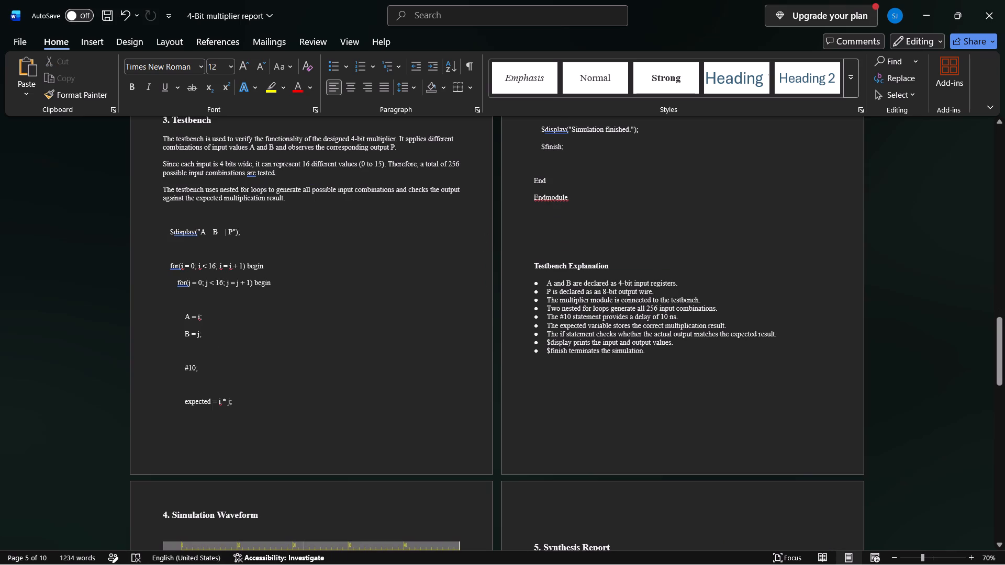
Delete the remaining testbench code, from the first $display line through Endmodule, above the Testbench Explanation heading.
{"action": "left_click_drag", "start_coordinate": [247, 408], "coordinate": [161, 215]}
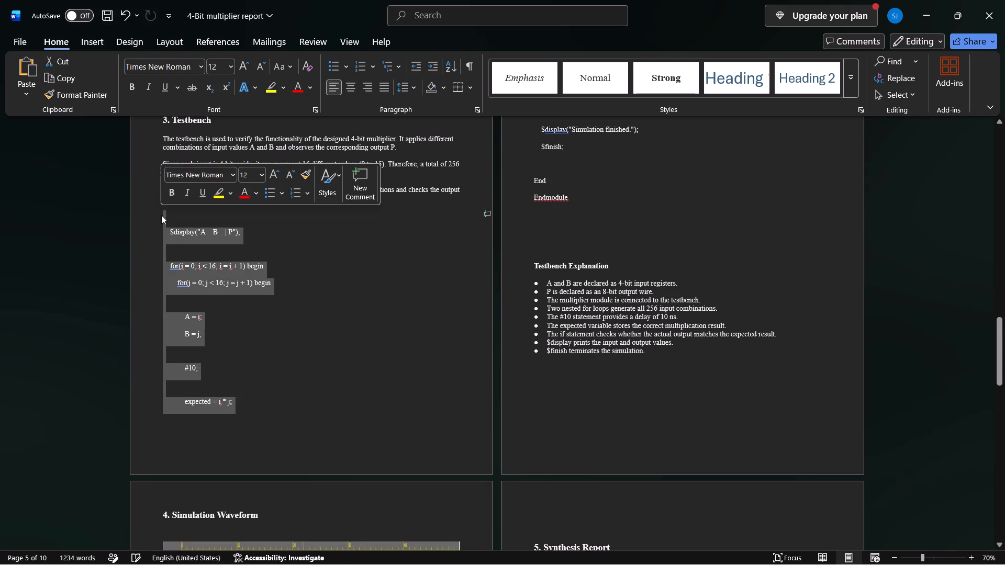
{"action": "key", "text": "BackSpace"}
{"action": "scroll", "coordinate": [161, 215], "scroll_direction": "down", "scroll_amount": 1}
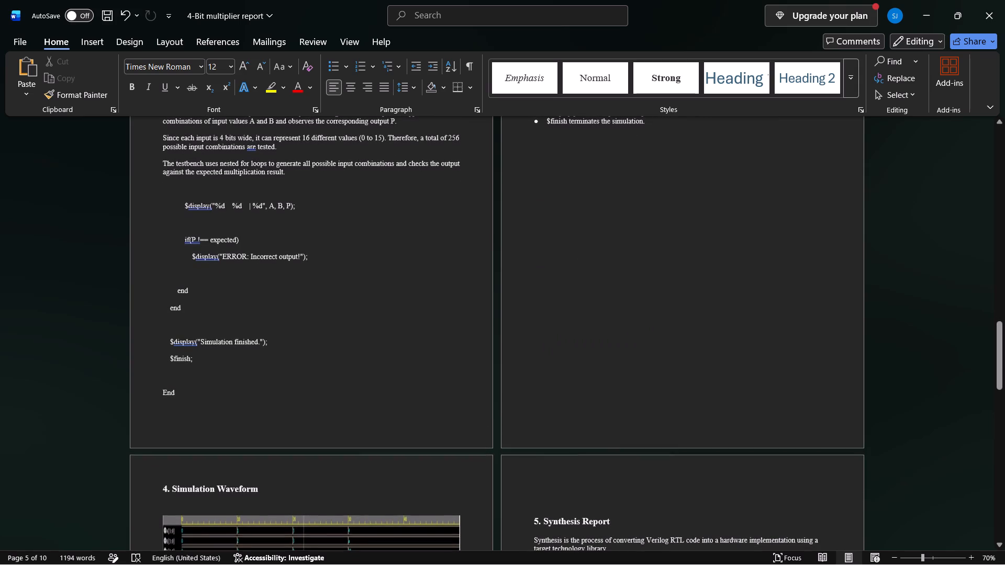
{"action": "left_click_drag", "start_coordinate": [192, 401], "coordinate": [189, 199]}
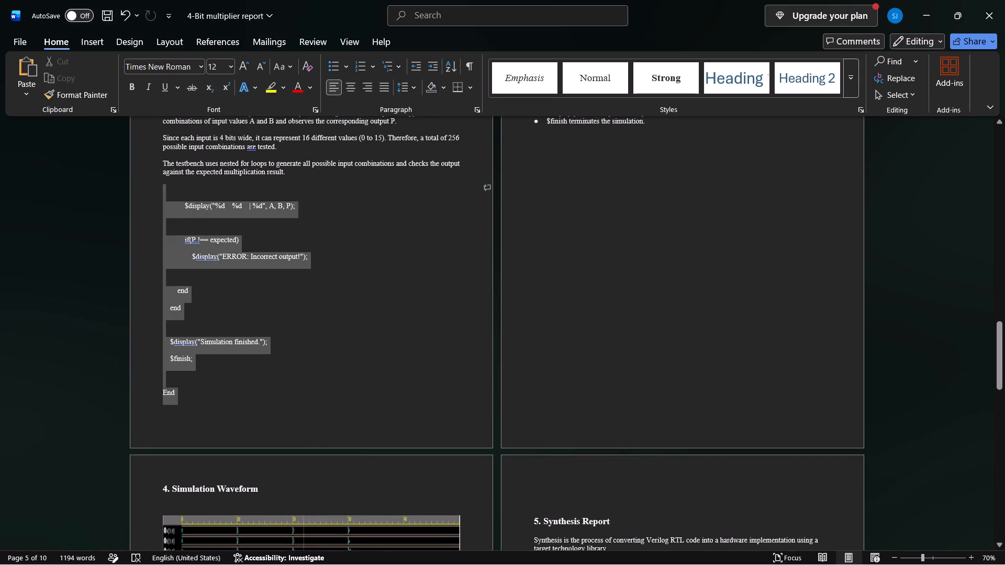
{"action": "left_click_drag", "start_coordinate": [189, 199], "coordinate": [189, 198]}
{"action": "key", "text": "BackSpace"}
{"action": "scroll", "coordinate": [189, 198], "scroll_direction": "up", "scroll_amount": 1}
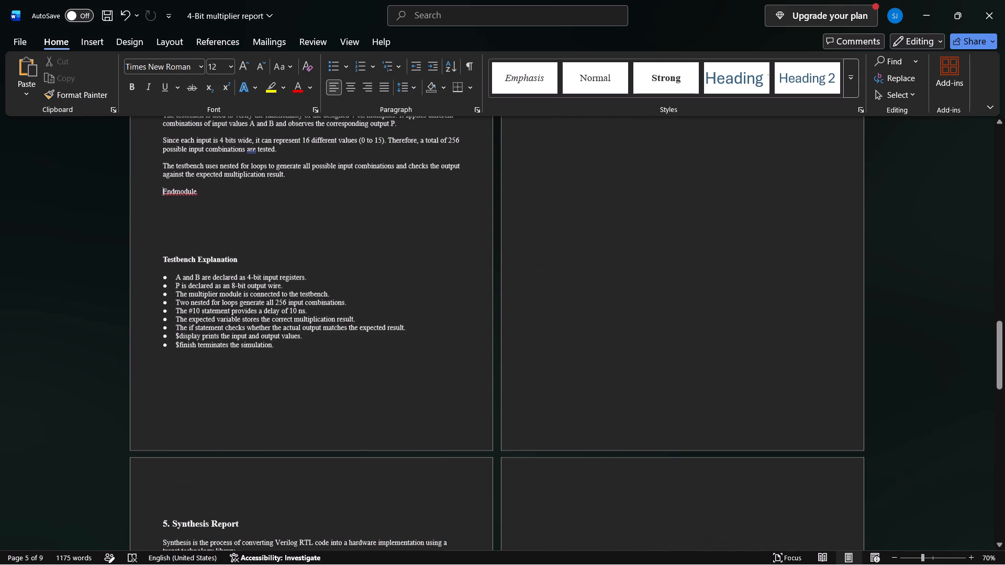
{"action": "scroll", "coordinate": [189, 198], "scroll_direction": "up", "scroll_amount": 2}
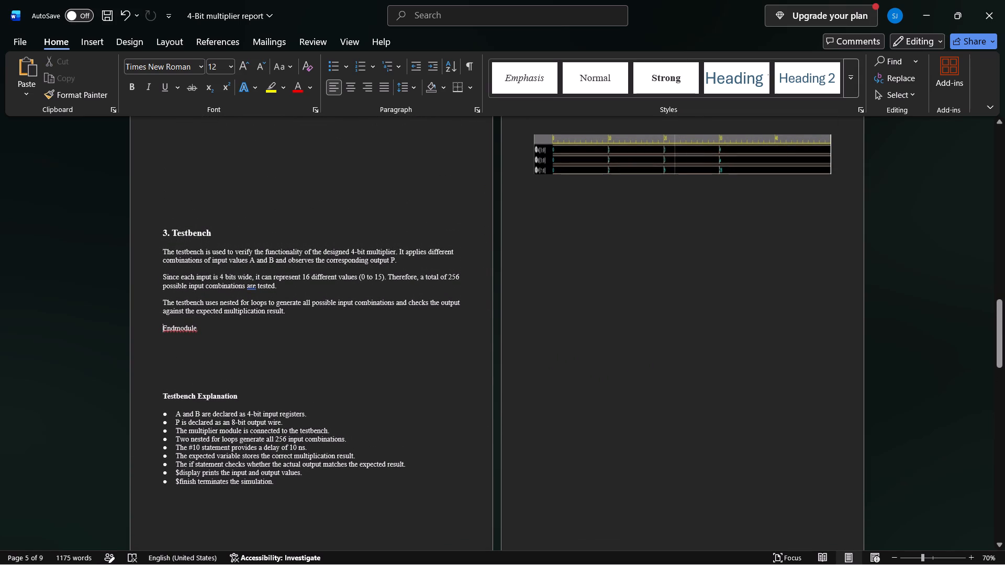
{"action": "left_click_drag", "start_coordinate": [206, 329], "coordinate": [151, 323]}
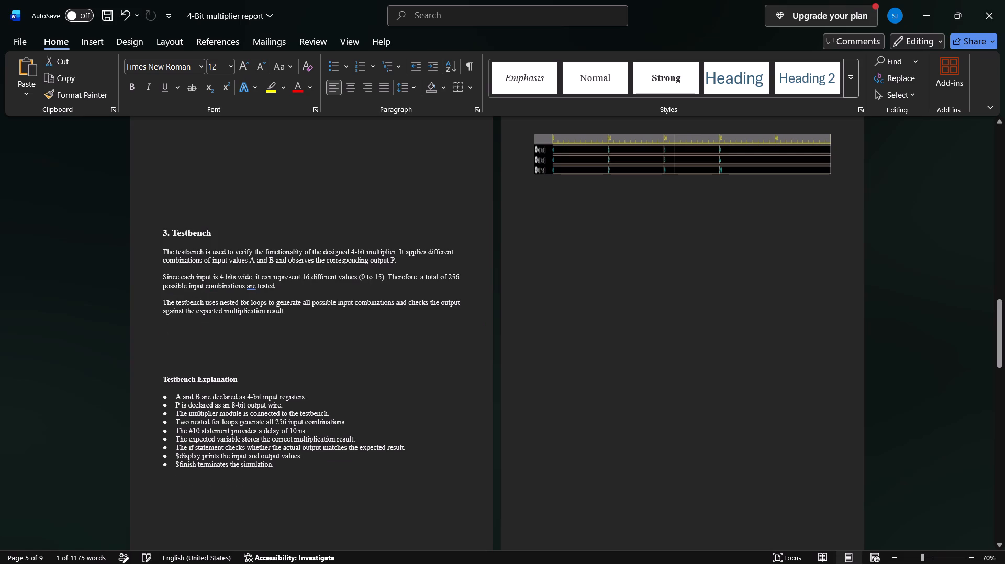
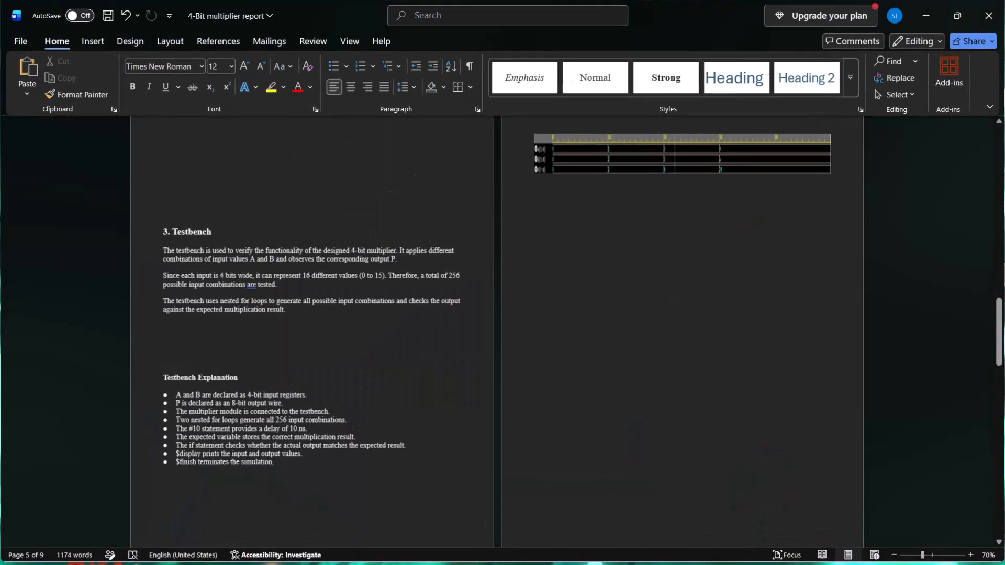
Paste the new multipliertb testbench code between the 3. Testbench introduction and the Testbench Explanation heading.
{"action": "scroll", "coordinate": [415, 173], "scroll_direction": "up", "scroll_amount": 3}
{"action": "scroll", "coordinate": [415, 173], "scroll_direction": "down", "scroll_amount": 1}
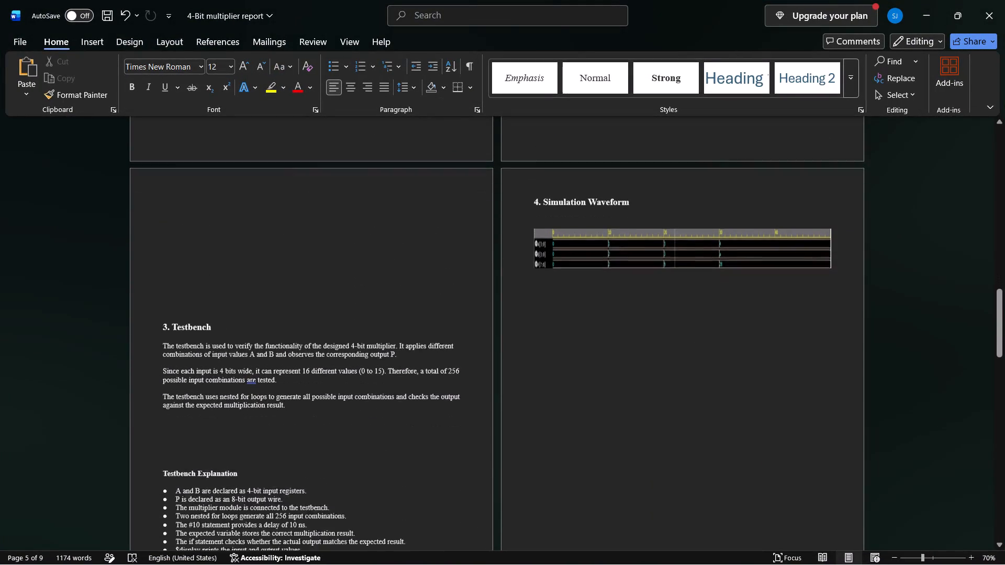
{"action": "scroll", "coordinate": [415, 173], "scroll_direction": "down", "scroll_amount": 1}
{"action": "key", "text": "ctrl+v"}
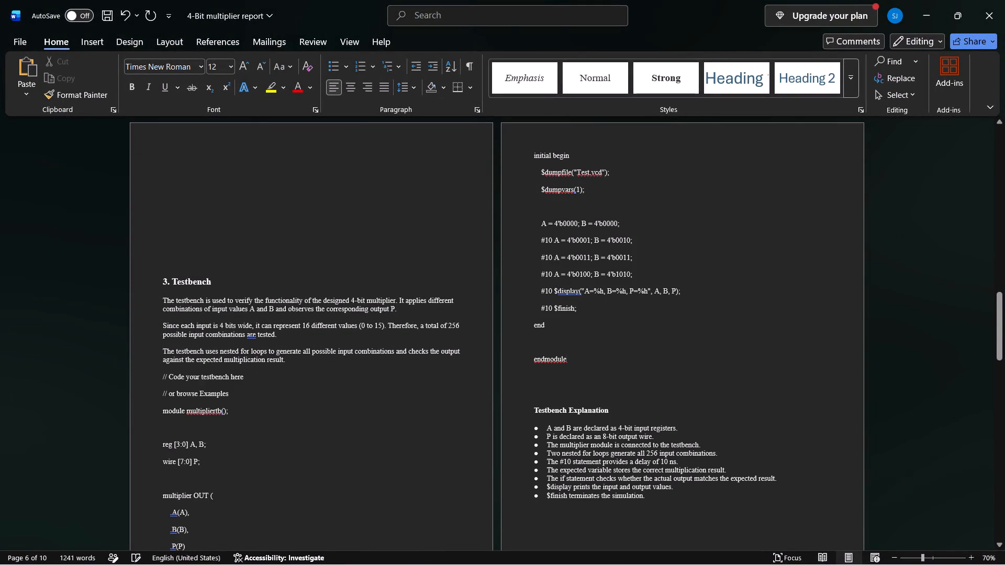
Delete the comment lines "// Code your testbench here" and "// or browse Examples" above the module multipliertb line.
{"action": "left_click", "coordinate": [262, 393]}
{"action": "key", "text": "BackSpace"}
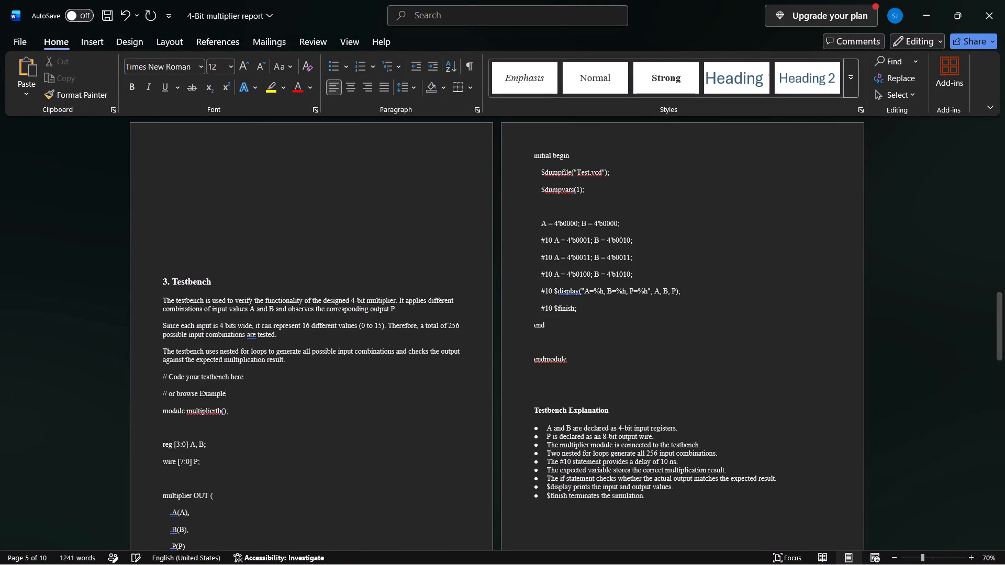
{"action": "key", "text": "BackSpace"}
{"action": "key", "text": "BackSpace"}
{"action": "key", "text": "BackSpace"}
{"action": "key", "text": "BackSpace"}
{"action": "key", "text": "BackSpace"}
{"action": "key", "text": "BackSpace"}
{"action": "key", "text": "BackSpace"}
{"action": "key", "text": "BackSpace"}
{"action": "key", "text": "BackSpace"}
{"action": "key", "text": "BackSpace"}
{"action": "key", "text": "BackSpace"}
{"action": "key", "text": "BackSpace"}
{"action": "key", "text": "BackSpace"}
{"action": "key", "text": "BackSpace"}
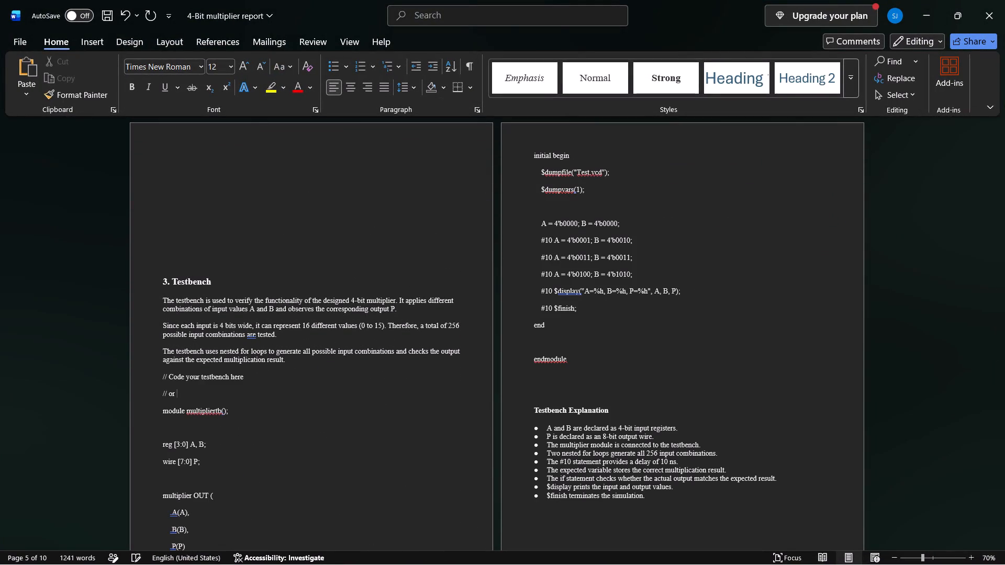
{"action": "key", "text": "BackSpace"}
{"action": "key", "text": "BackSpace"}
{"action": "key", "text": "BackSpace"}
{"action": "key", "text": "BackSpace"}
{"action": "key", "text": "BackSpace"}
{"action": "key", "text": "BackSpace"}
{"action": "key", "text": "BackSpace"}
{"action": "key", "text": "BackSpace"}
{"action": "key", "text": "BackSpace"}
{"action": "key", "text": "BackSpace"}
{"action": "key", "text": "BackSpace"}
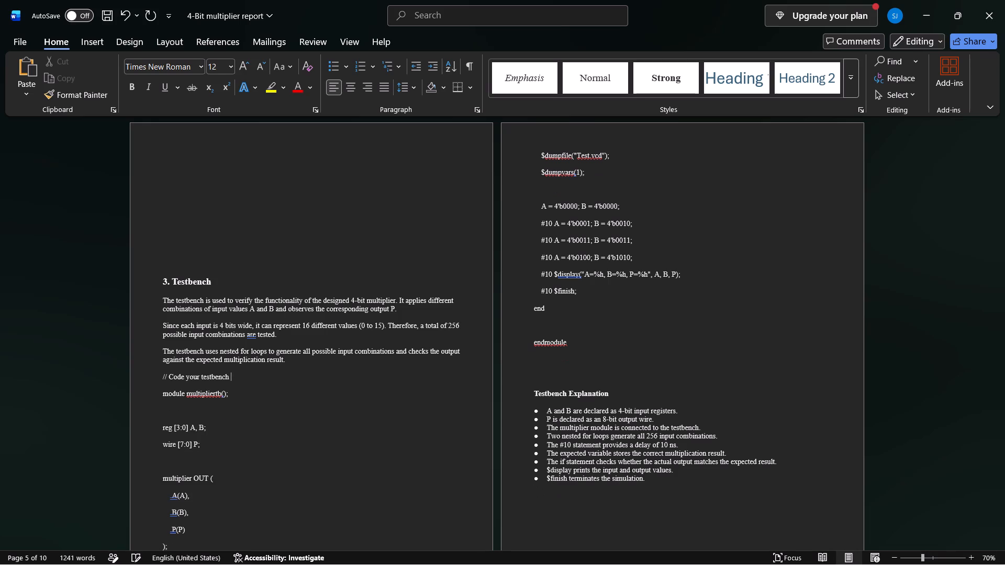
{"action": "key", "text": "BackSpace"}
{"action": "key", "text": "BackSpace"}
{"action": "key", "text": "BackSpace"}
{"action": "key", "text": "BackSpace"}
{"action": "key", "text": "BackSpace"}
{"action": "key", "text": "BackSpace"}
{"action": "key", "text": "BackSpace"}
{"action": "key", "text": "BackSpace"}
{"action": "key", "text": "BackSpace"}
{"action": "key", "text": "BackSpace"}
{"action": "key", "text": "BackSpace"}
{"action": "key", "text": "BackSpace"}
{"action": "key", "text": "BackSpace"}
{"action": "key", "text": "BackSpace"}
{"action": "key", "text": "BackSpace"}
{"action": "key", "text": "BackSpace"}
{"action": "key", "text": "BackSpace"}
{"action": "key", "text": "BackSpace"}
{"action": "key", "text": "BackSpace"}
{"action": "key", "text": "BackSpace"}
{"action": "key", "text": "BackSpace"}
{"action": "key", "text": "BackSpace"}
{"action": "key", "text": "BackSpace"}
{"action": "key", "text": "BackSpace"}
Remove the blank lines above the reg [3:0] A, B; and multiplier OUT ( lines of the testbench code.
{"action": "scroll", "coordinate": [262, 393], "scroll_direction": "down", "scroll_amount": 1}
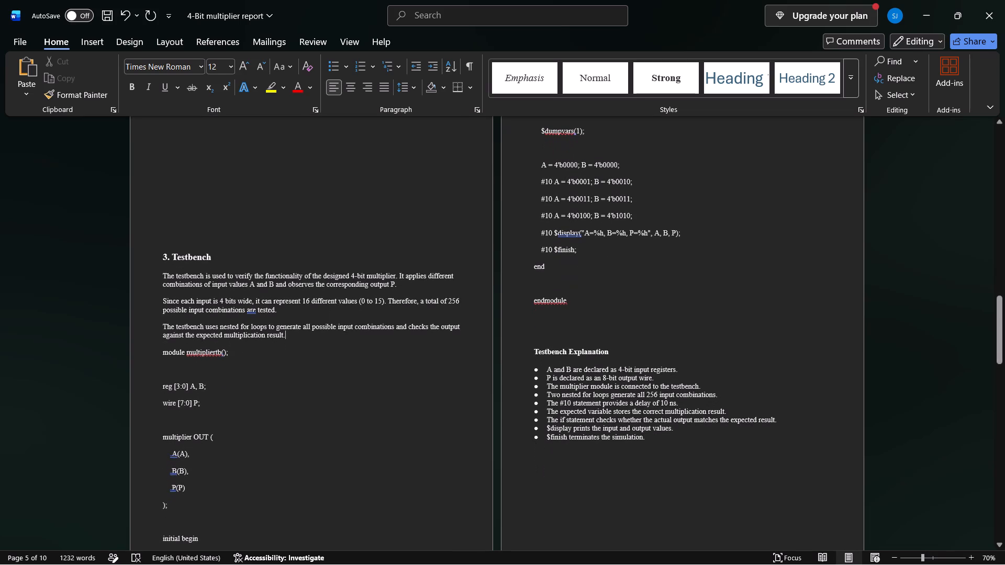
{"action": "left_click", "coordinate": [200, 371]}
{"action": "key", "text": "BackSpace"}
{"action": "scroll", "coordinate": [200, 371], "scroll_direction": "down", "scroll_amount": 1}
{"action": "left_click", "coordinate": [186, 378]}
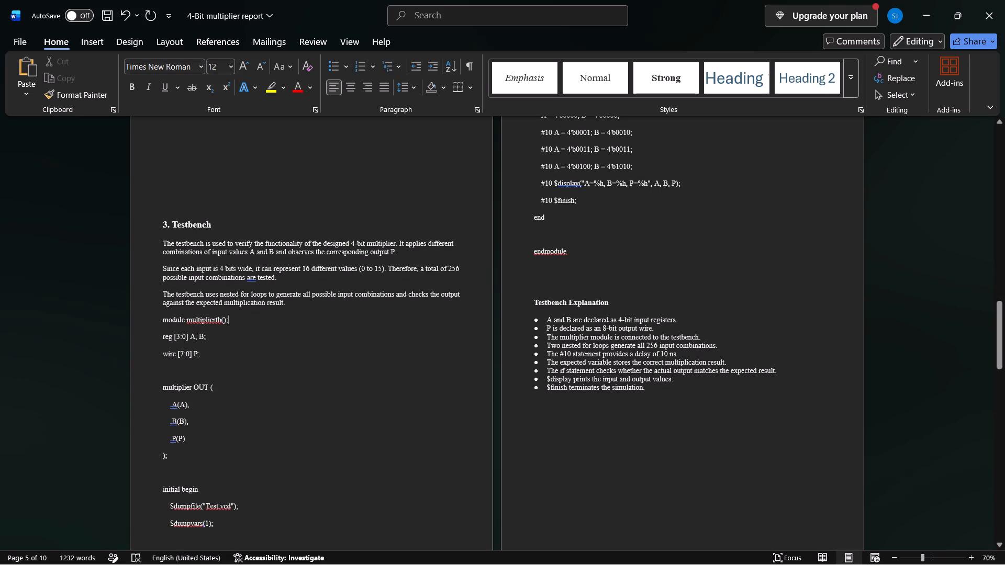
{"action": "key", "text": "BackSpace"}
Examine how the testbench code and the preceding RTL code section are laid out across the pages.
{"action": "scroll", "coordinate": [186, 378], "scroll_direction": "down", "scroll_amount": 2}
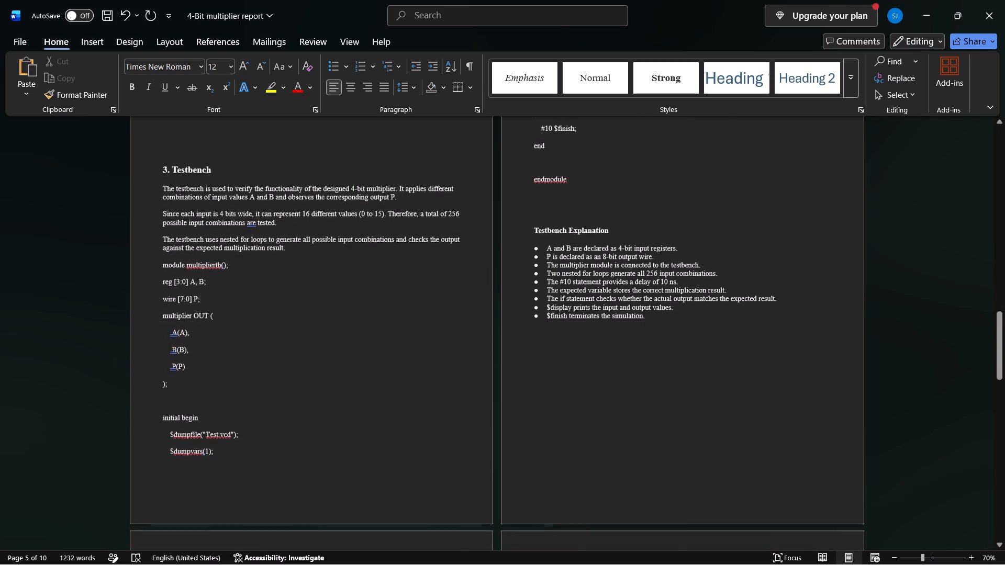
{"action": "scroll", "coordinate": [186, 378], "scroll_direction": "down", "scroll_amount": 2}
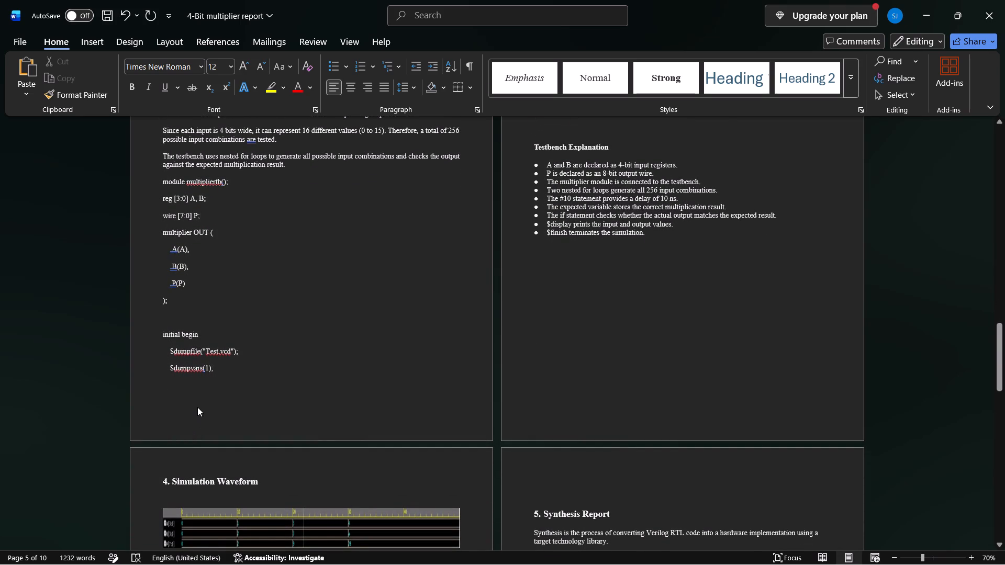
{"action": "scroll", "coordinate": [197, 407], "scroll_direction": "down", "scroll_amount": 3}
{"action": "scroll", "coordinate": [197, 407], "scroll_direction": "up", "scroll_amount": 2}
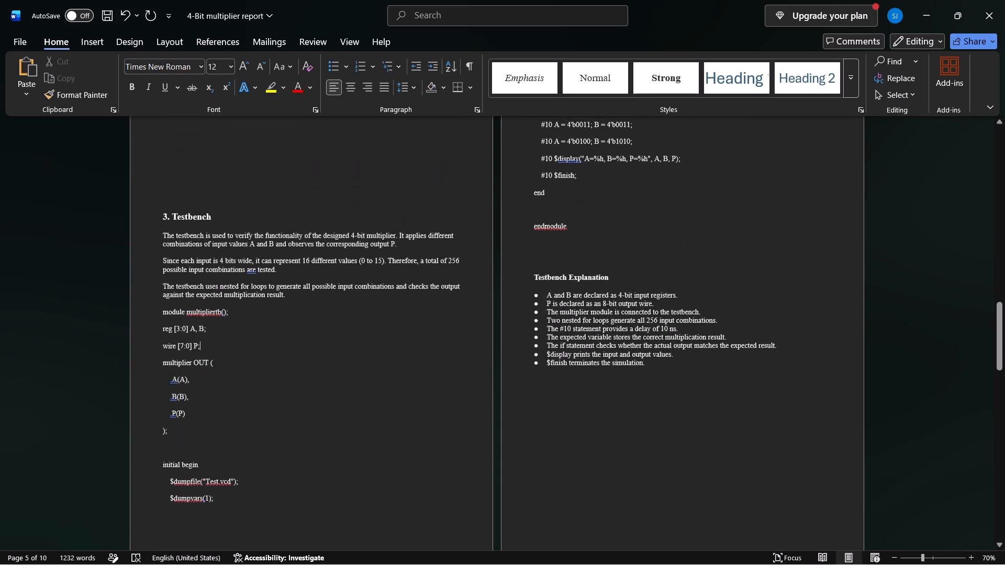
{"action": "scroll", "coordinate": [197, 407], "scroll_direction": "up", "scroll_amount": 2}
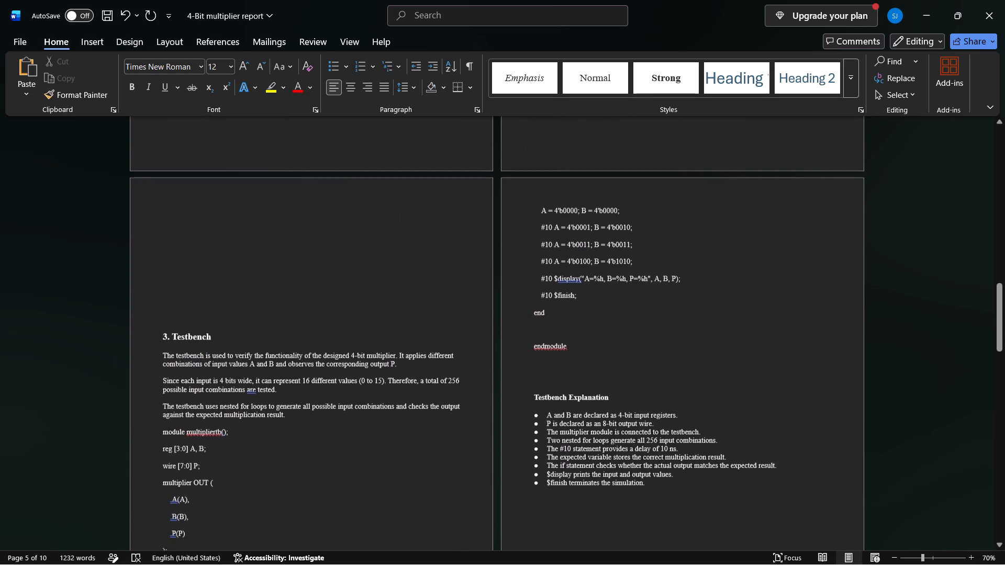
{"action": "scroll", "coordinate": [197, 407], "scroll_direction": "up", "scroll_amount": 2}
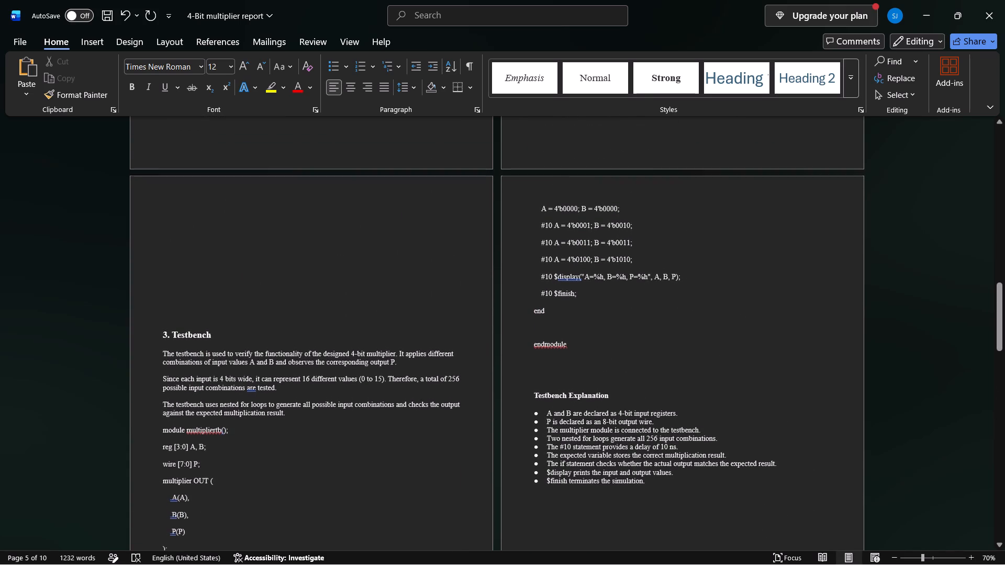
{"action": "scroll", "coordinate": [197, 407], "scroll_direction": "up", "scroll_amount": 4}
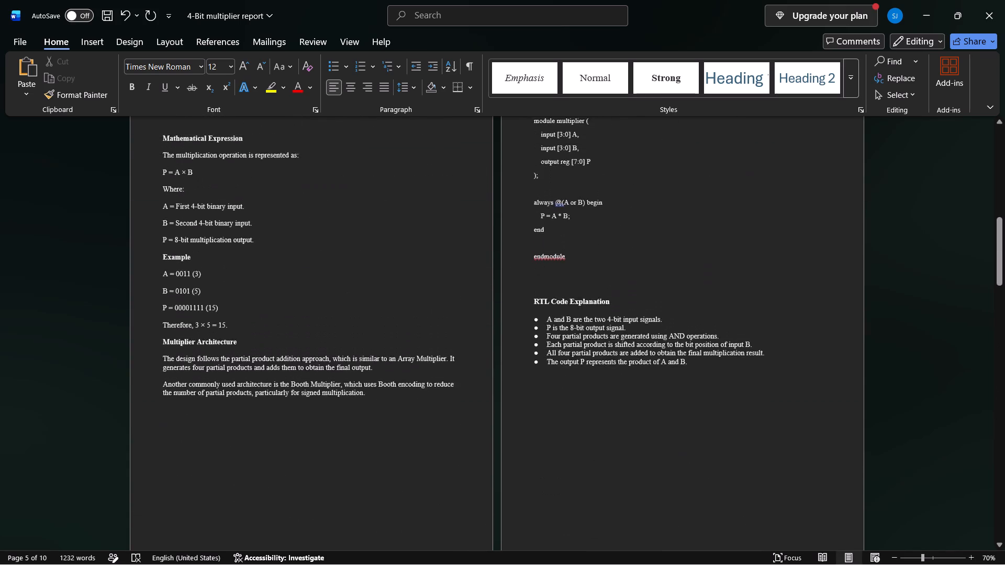
{"action": "scroll", "coordinate": [197, 407], "scroll_direction": "down", "scroll_amount": 2}
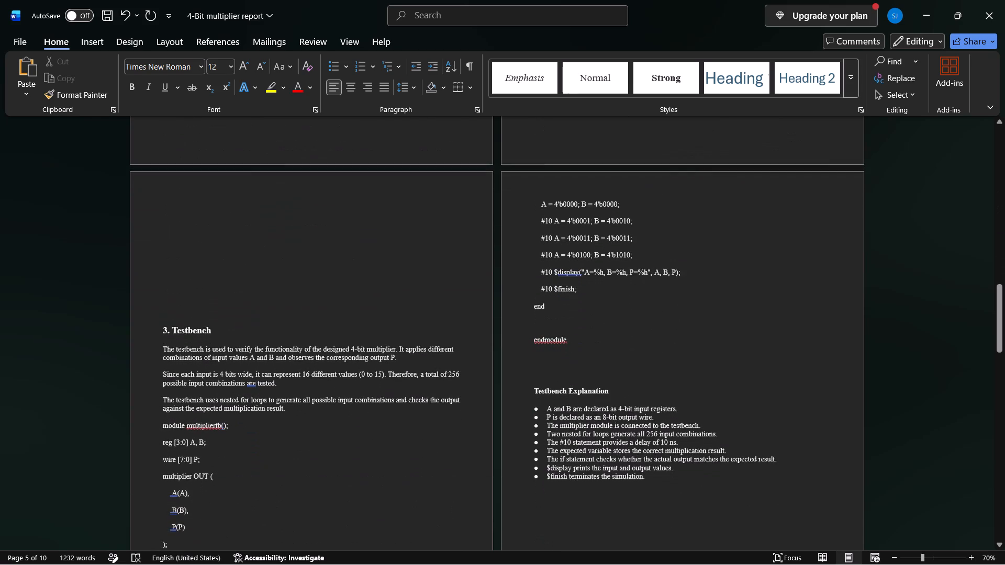
{"action": "scroll", "coordinate": [197, 407], "scroll_direction": "down", "scroll_amount": 1}
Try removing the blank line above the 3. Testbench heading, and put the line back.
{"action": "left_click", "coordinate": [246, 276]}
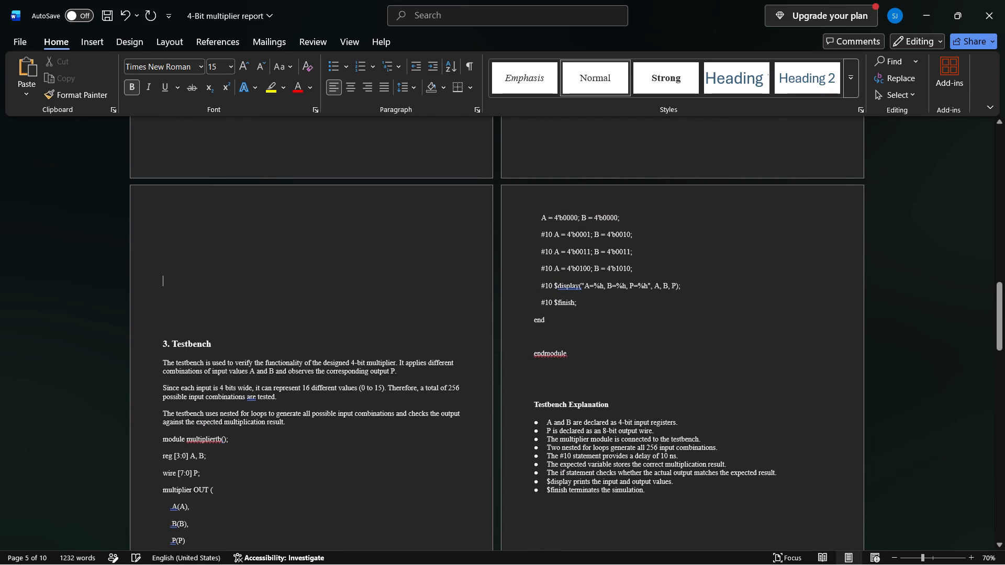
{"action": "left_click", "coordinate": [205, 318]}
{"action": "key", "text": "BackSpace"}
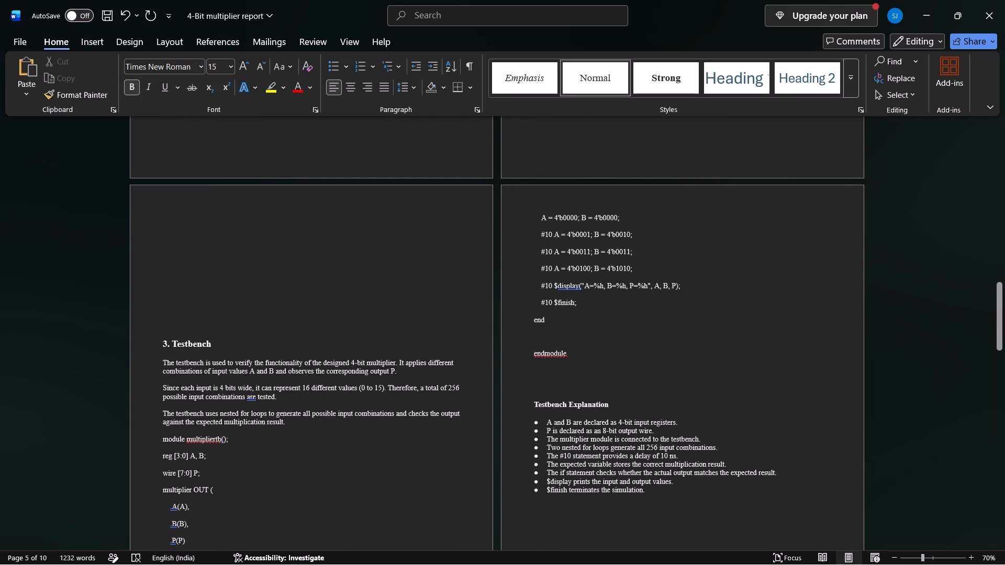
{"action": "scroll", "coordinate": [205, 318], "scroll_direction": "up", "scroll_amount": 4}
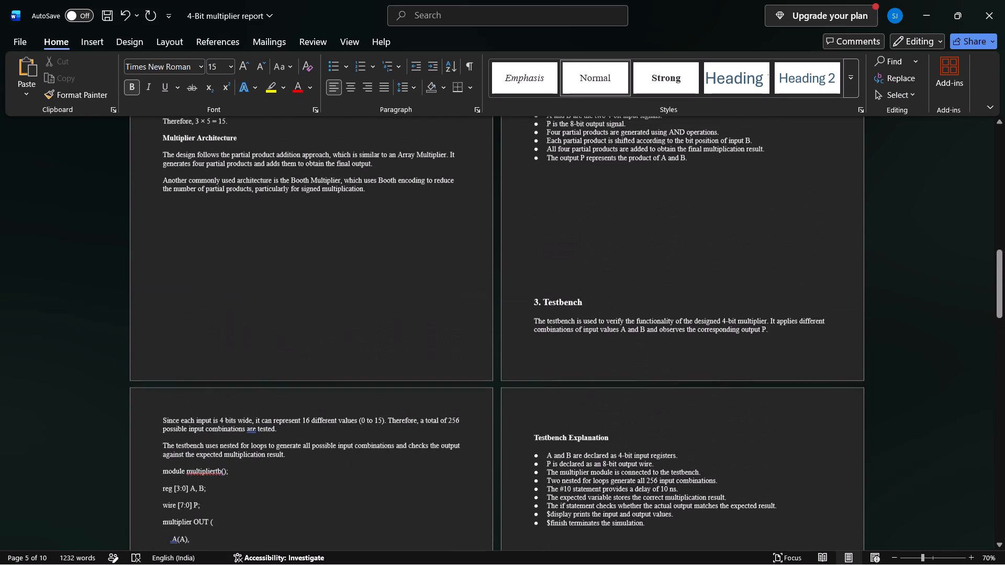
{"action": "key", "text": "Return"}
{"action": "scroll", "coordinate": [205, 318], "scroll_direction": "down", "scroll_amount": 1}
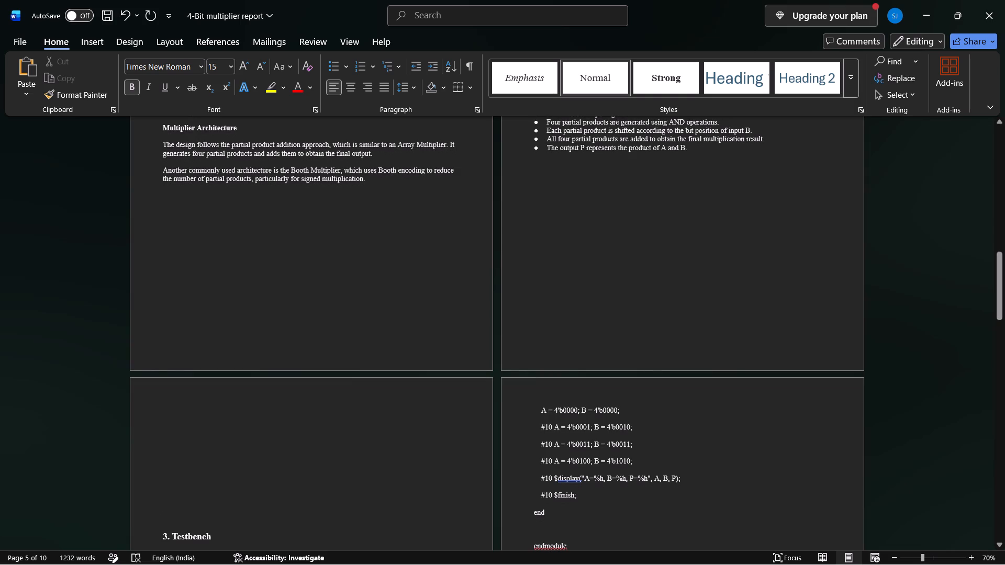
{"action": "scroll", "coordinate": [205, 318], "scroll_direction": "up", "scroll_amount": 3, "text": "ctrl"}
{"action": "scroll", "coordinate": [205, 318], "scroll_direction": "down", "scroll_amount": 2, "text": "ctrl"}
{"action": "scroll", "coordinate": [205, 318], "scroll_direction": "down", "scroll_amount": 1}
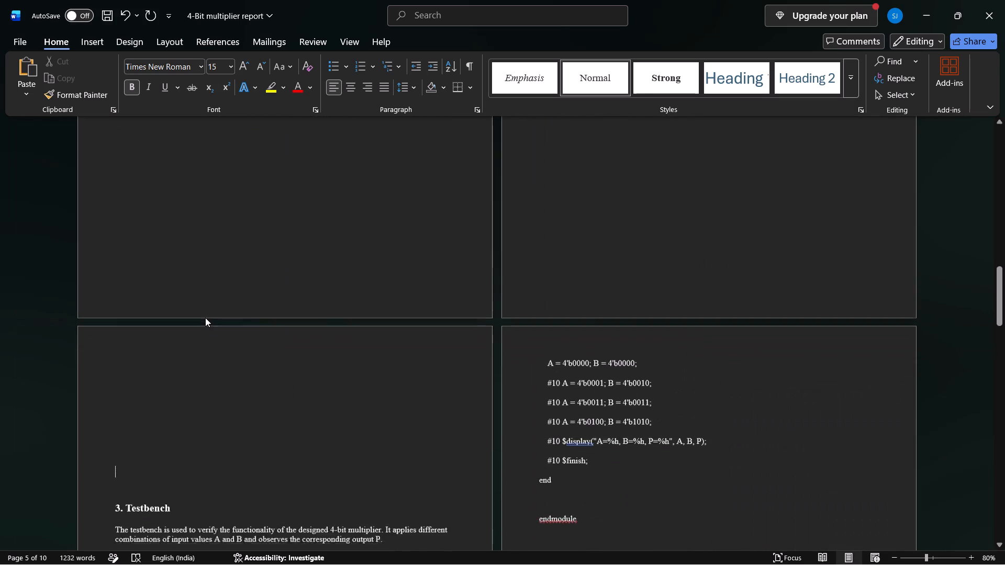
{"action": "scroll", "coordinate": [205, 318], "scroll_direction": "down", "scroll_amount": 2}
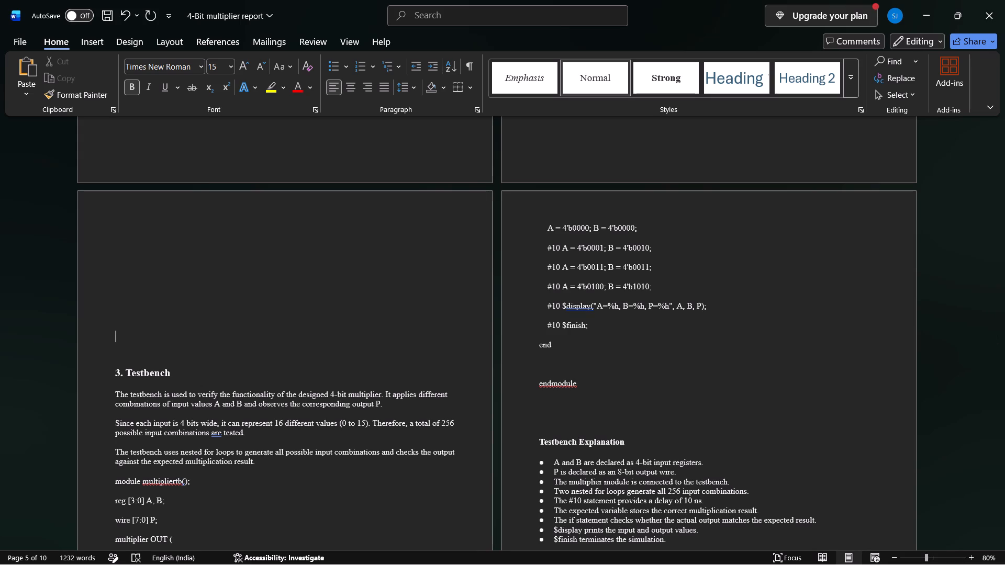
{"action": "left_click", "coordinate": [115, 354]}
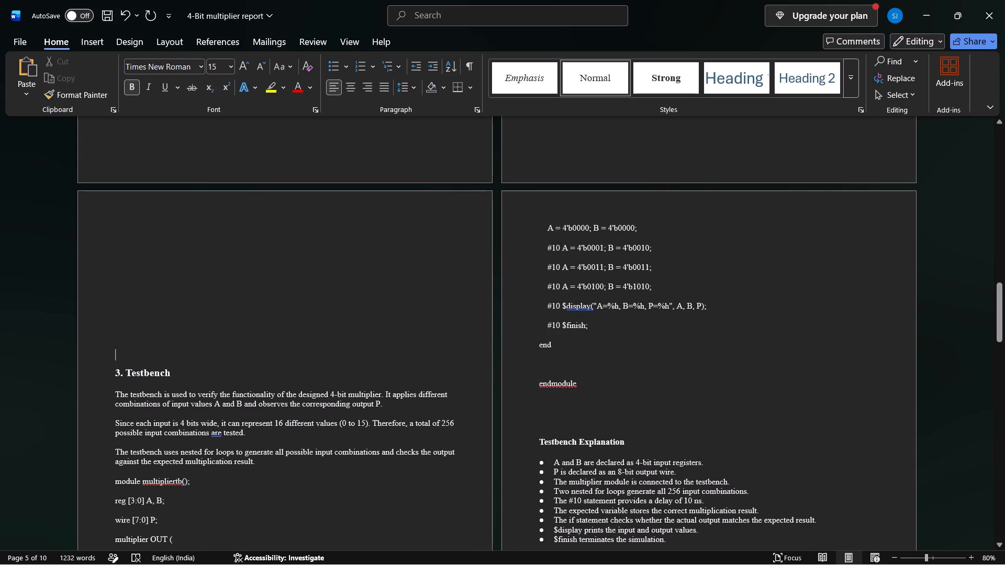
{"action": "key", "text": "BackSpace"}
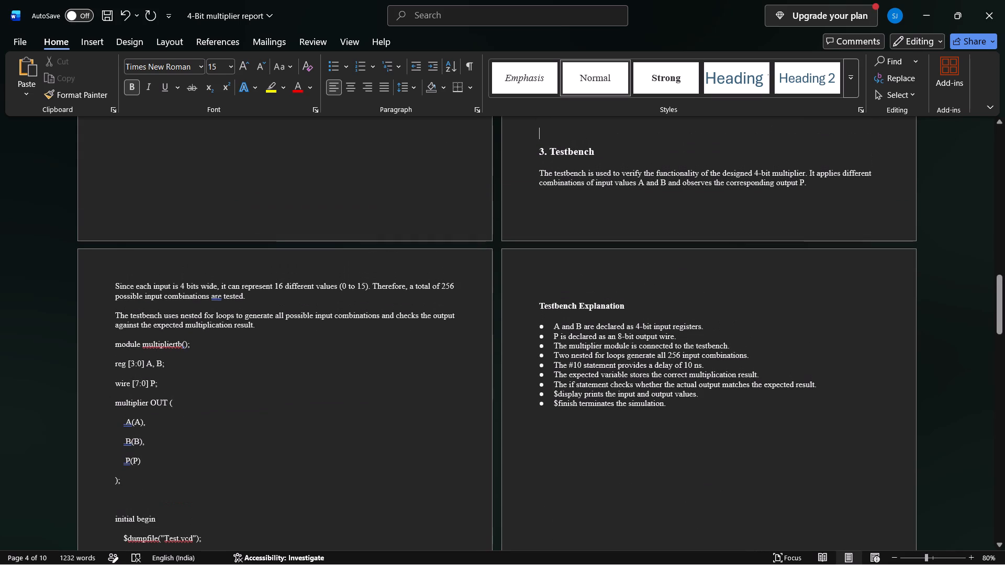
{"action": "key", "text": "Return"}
Insert a blank page below the RTL Code Explanation bullet list.
{"action": "scroll", "coordinate": [194, 344], "scroll_direction": "up", "scroll_amount": 1}
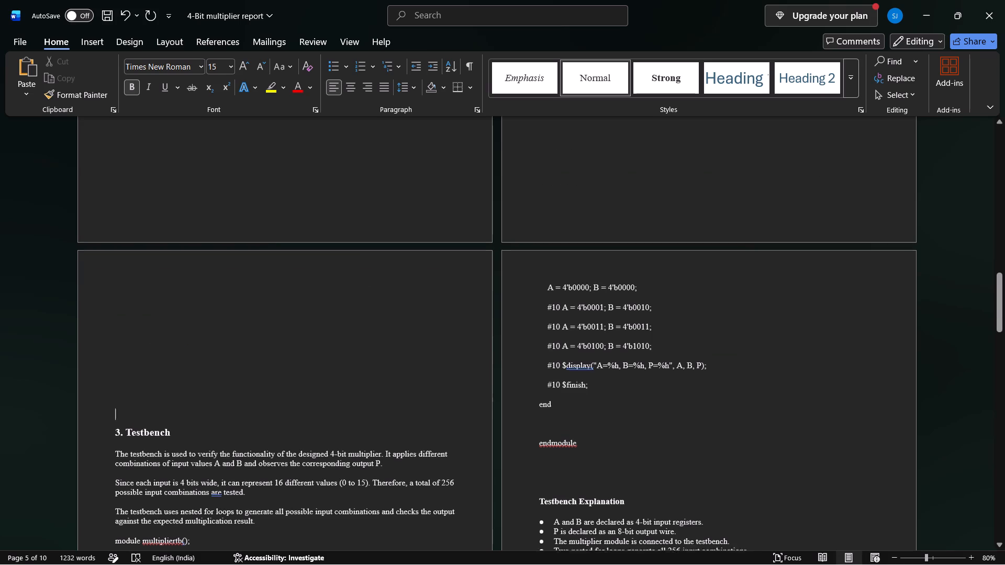
{"action": "scroll", "coordinate": [194, 344], "scroll_direction": "up", "scroll_amount": 1}
{"action": "scroll", "coordinate": [194, 344], "scroll_direction": "down", "scroll_amount": 1}
{"action": "scroll", "coordinate": [194, 344], "scroll_direction": "up", "scroll_amount": 1}
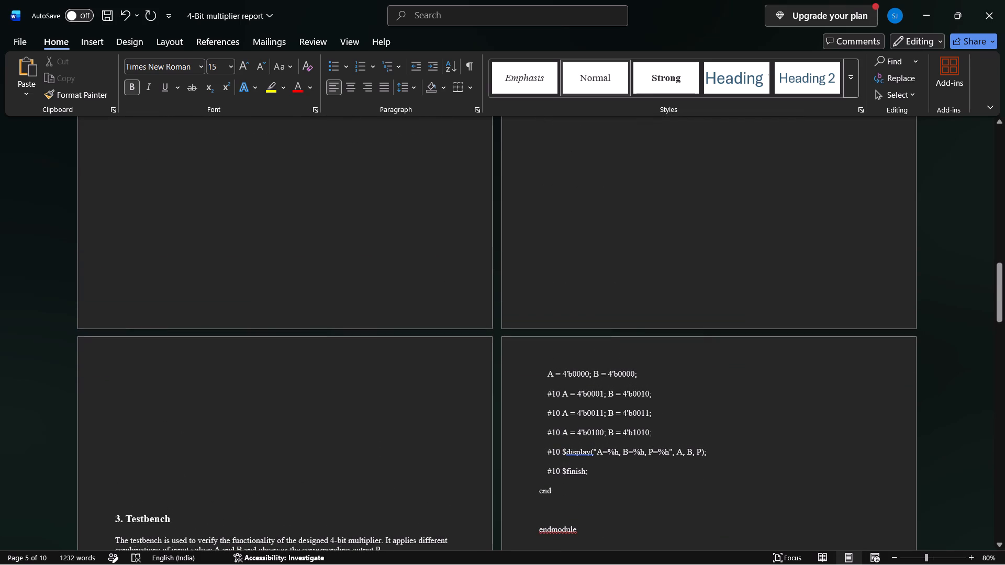
{"action": "scroll", "coordinate": [194, 344], "scroll_direction": "down", "scroll_amount": 4}
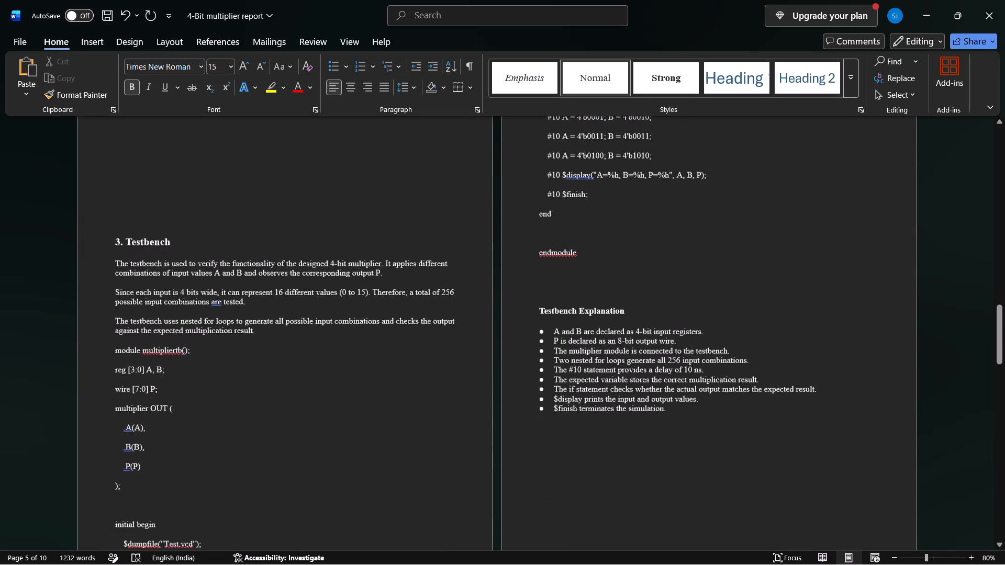
{"action": "scroll", "coordinate": [194, 344], "scroll_direction": "down", "scroll_amount": 1}
{"action": "scroll", "coordinate": [194, 344], "scroll_direction": "up", "scroll_amount": 5}
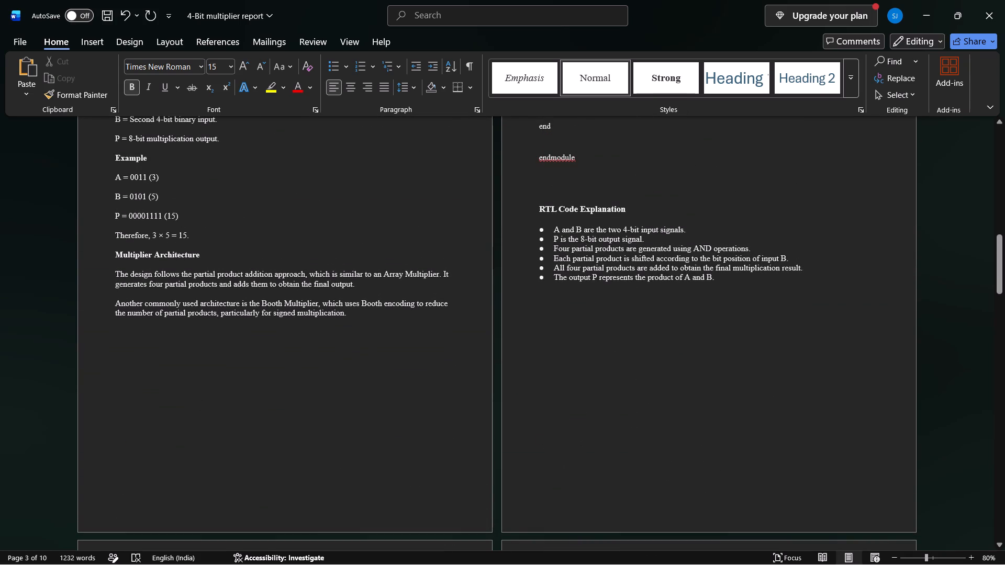
{"action": "left_click", "coordinate": [590, 394]}
{"action": "left_click", "coordinate": [737, 354]}
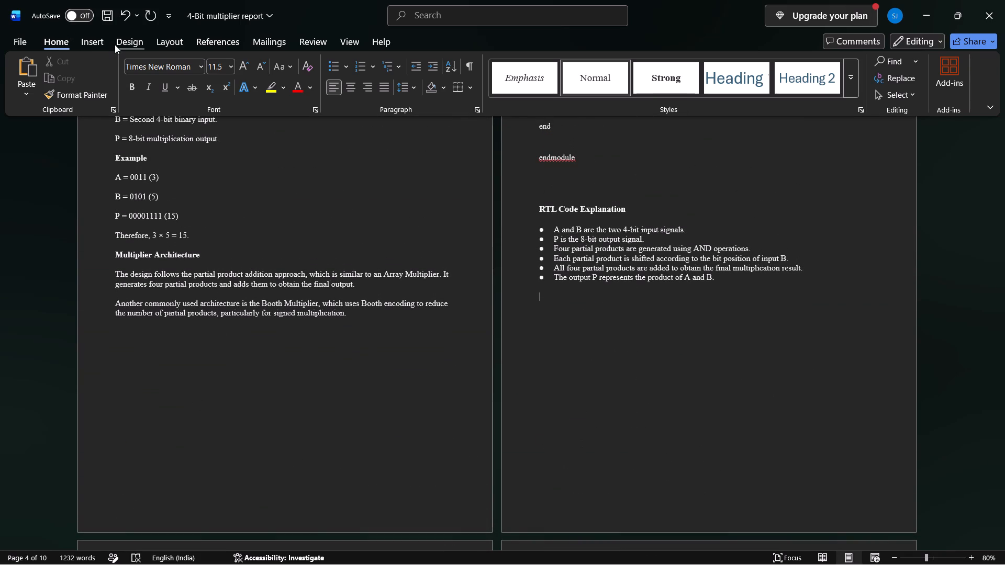
{"action": "left_click", "coordinate": [99, 44]}
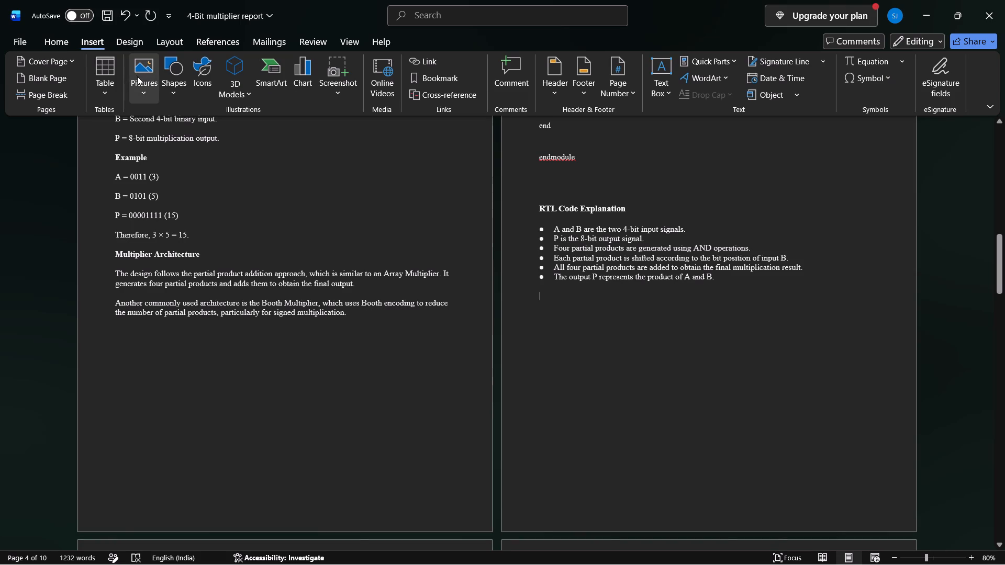
{"action": "left_click", "coordinate": [63, 73]}
Examine the page layout between the Verilog RTL Code section and the 3. Testbench section.
{"action": "scroll", "coordinate": [305, 245], "scroll_direction": "down", "scroll_amount": 2}
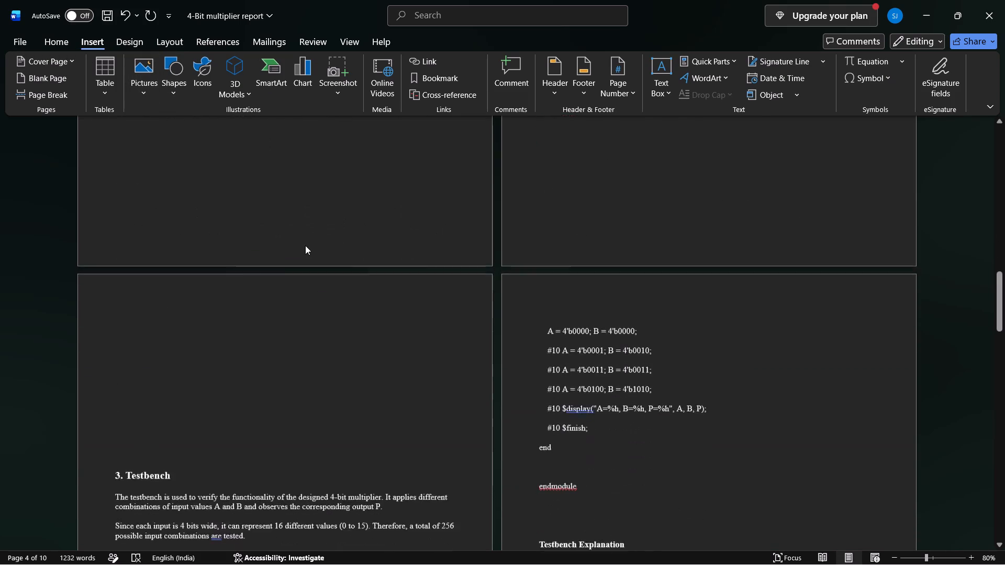
{"action": "scroll", "coordinate": [305, 245], "scroll_direction": "down", "scroll_amount": 2}
{"action": "scroll", "coordinate": [305, 245], "scroll_direction": "up", "scroll_amount": 4}
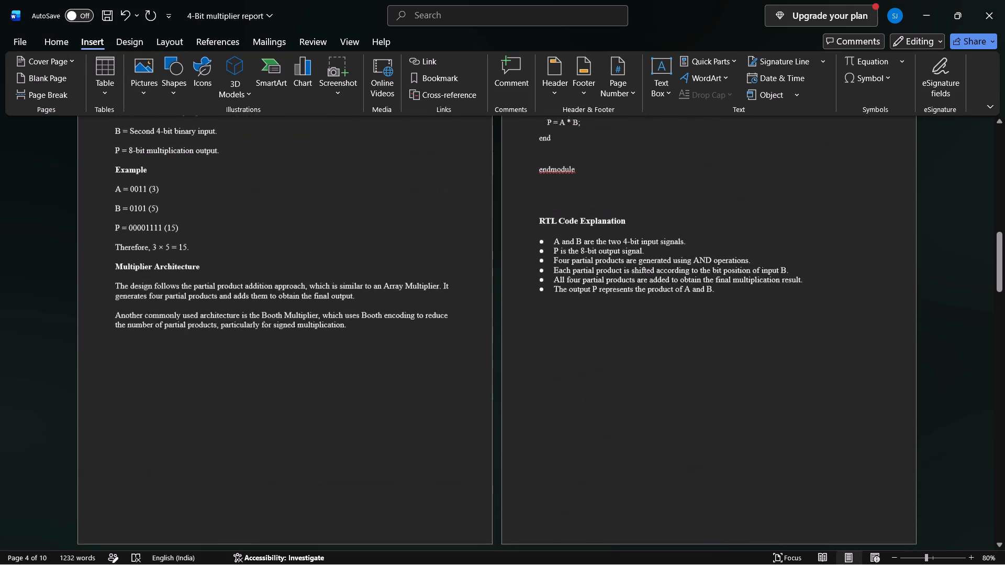
{"action": "scroll", "coordinate": [305, 245], "scroll_direction": "up", "scroll_amount": 1}
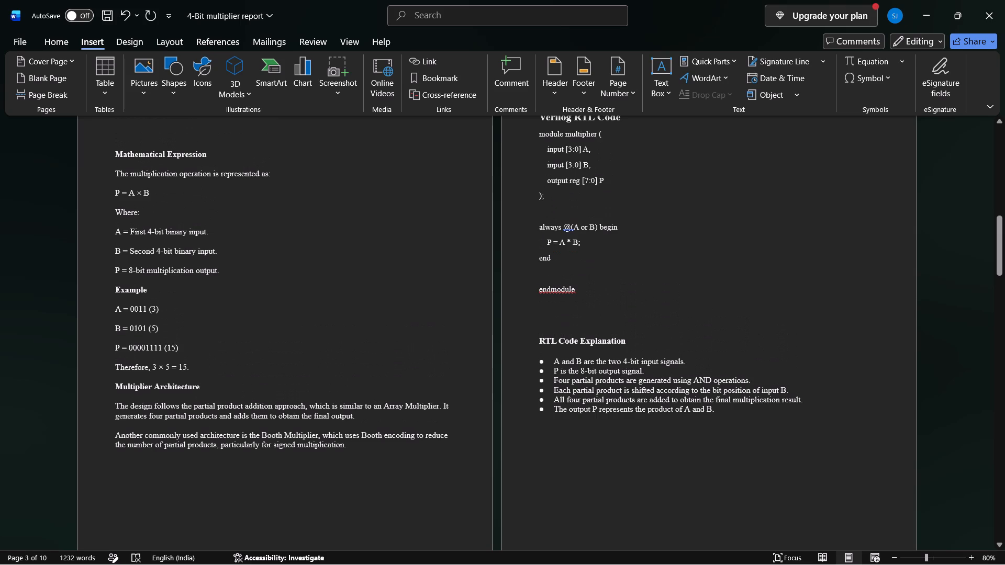
{"action": "scroll", "coordinate": [305, 245], "scroll_direction": "up", "scroll_amount": 1}
{"action": "scroll", "coordinate": [305, 245], "scroll_direction": "down", "scroll_amount": 1}
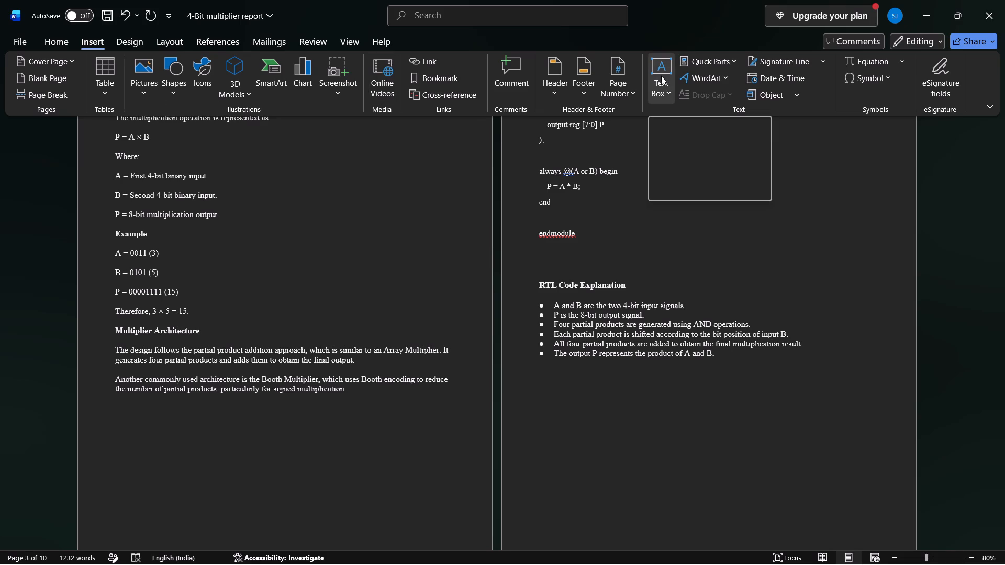
Delete the waveform image below the 4. Simulation Waveform heading.
{"action": "left_click", "coordinate": [359, 260]}
{"action": "scroll", "coordinate": [359, 260], "scroll_direction": "down", "scroll_amount": 6}
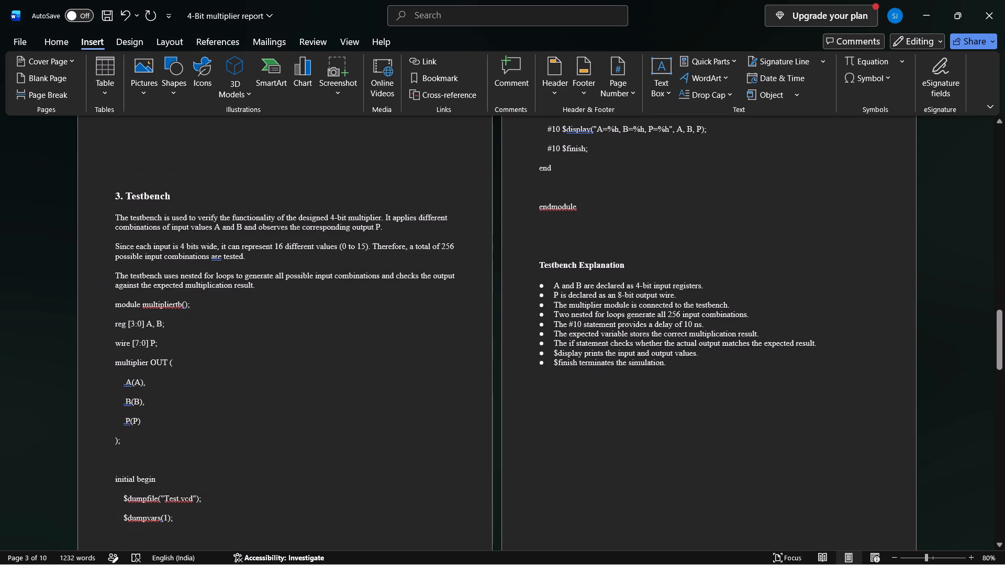
{"action": "scroll", "coordinate": [359, 260], "scroll_direction": "down", "scroll_amount": 3}
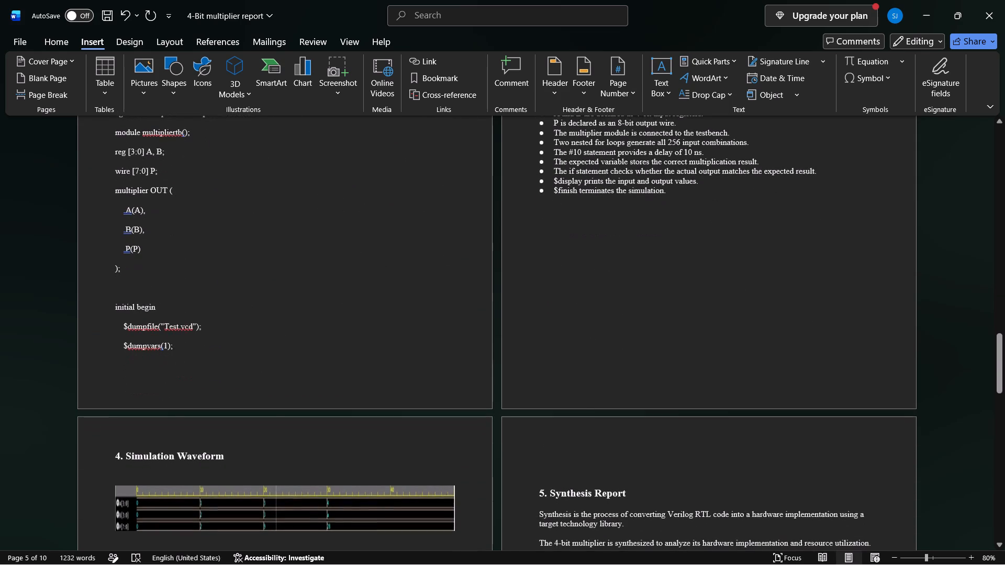
{"action": "scroll", "coordinate": [359, 260], "scroll_direction": "up", "scroll_amount": 2}
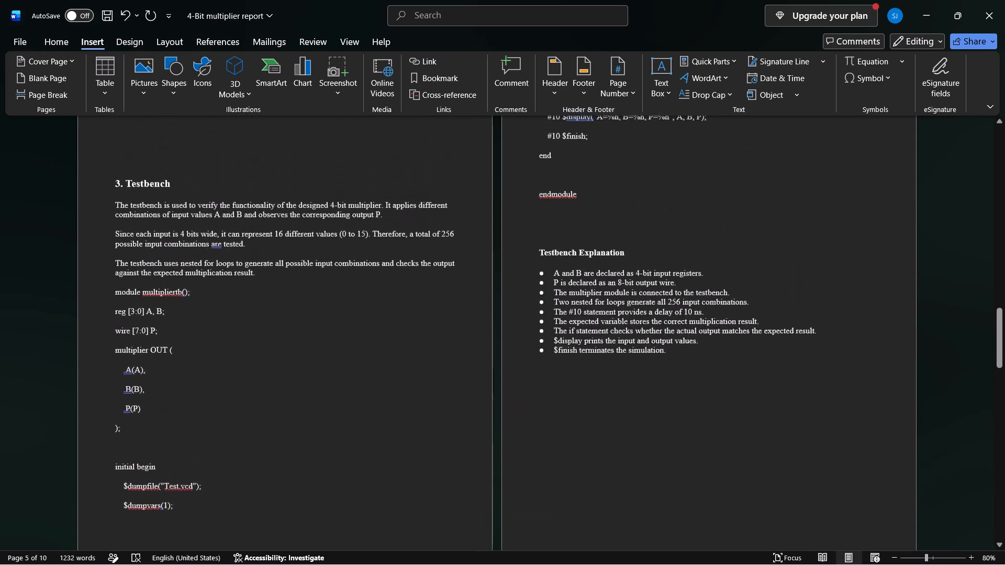
{"action": "scroll", "coordinate": [359, 260], "scroll_direction": "up", "scroll_amount": 3}
{"action": "scroll", "coordinate": [359, 260], "scroll_direction": "down", "scroll_amount": 3}
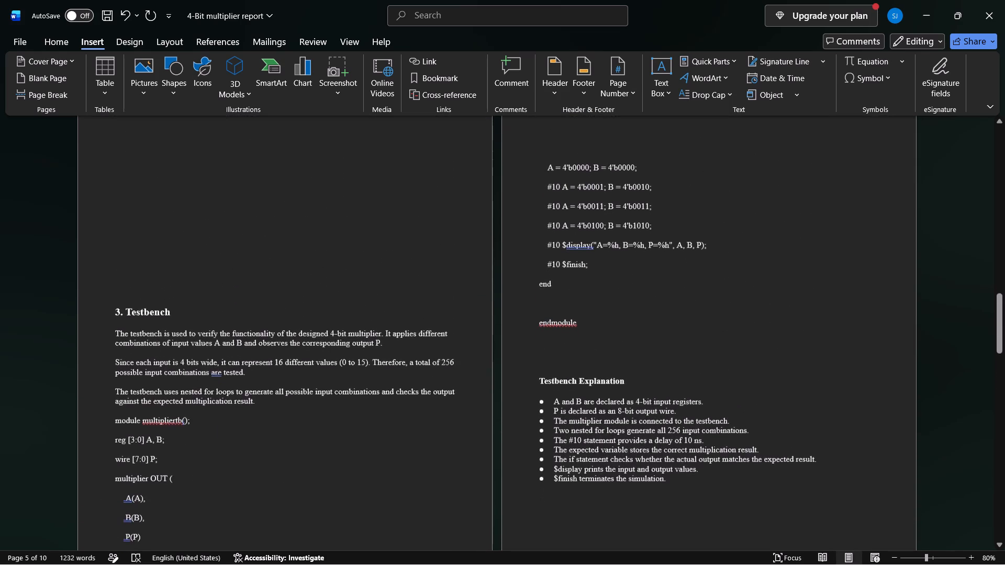
{"action": "scroll", "coordinate": [359, 260], "scroll_direction": "down", "scroll_amount": 6}
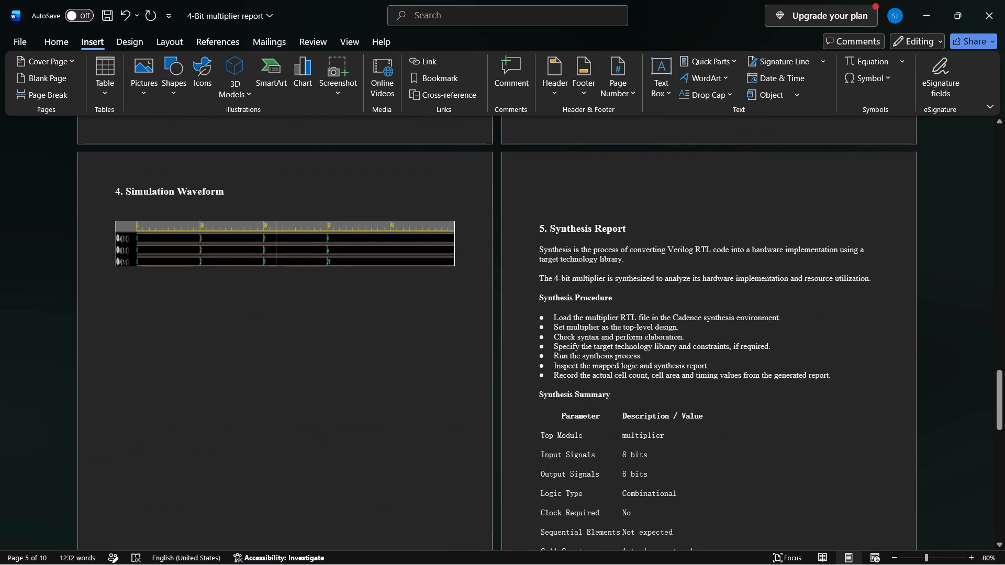
{"action": "left_click", "coordinate": [383, 257]}
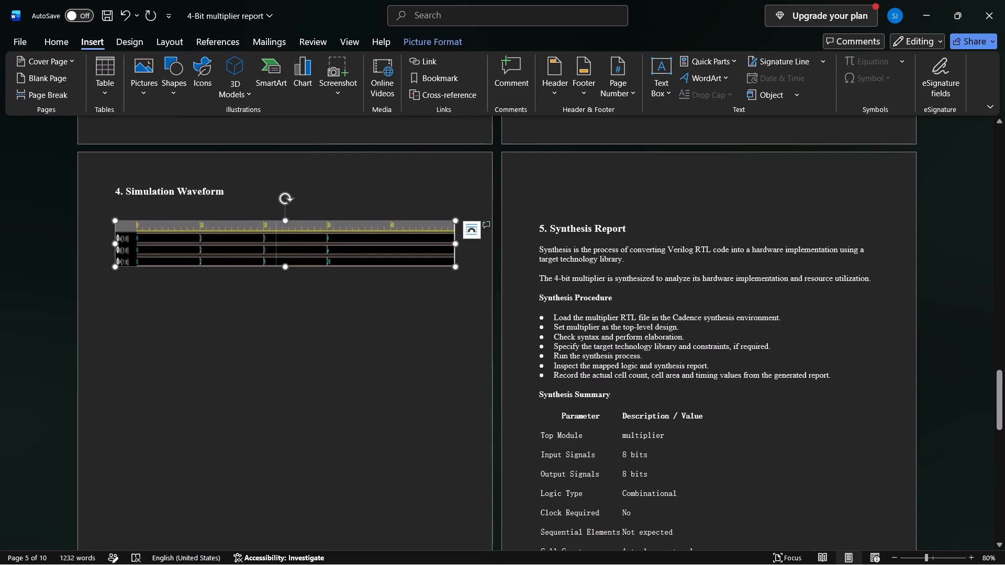
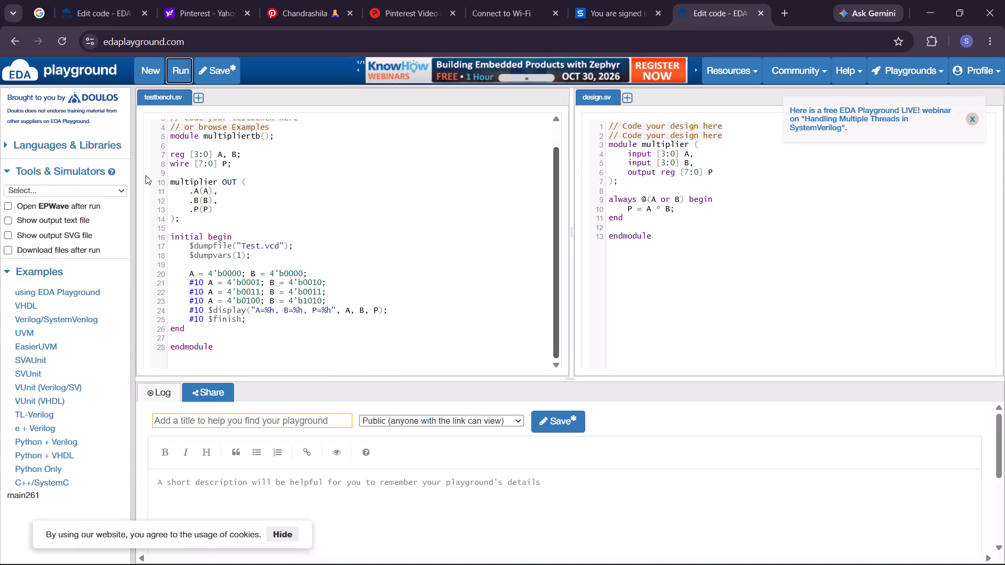
Simulate the multiplier testbench with Icarus Verilog 12.0, with EPWave set to open after the run.
{"action": "left_click", "coordinate": [8, 204]}
{"action": "left_click", "coordinate": [29, 194]}
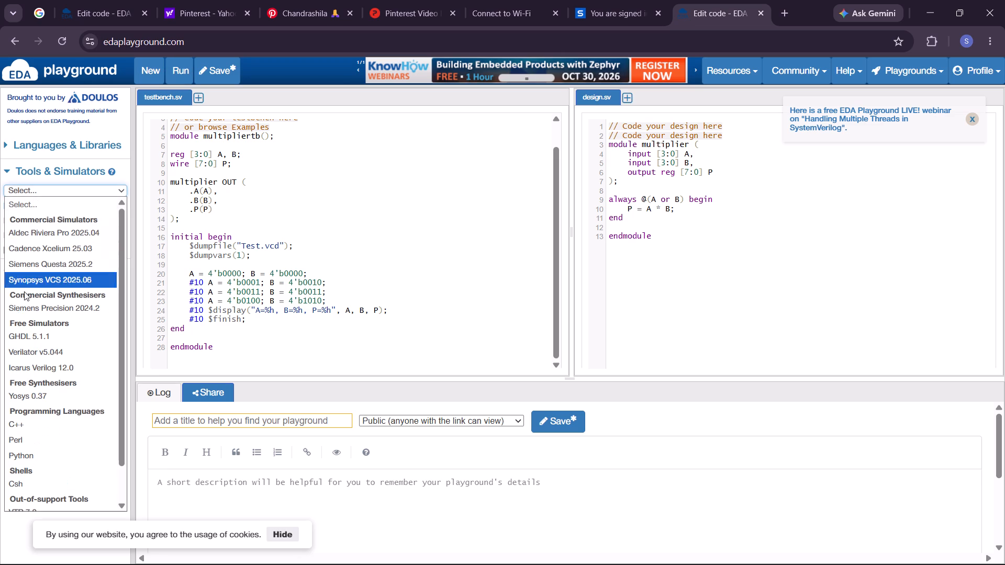
{"action": "left_click", "coordinate": [33, 374]}
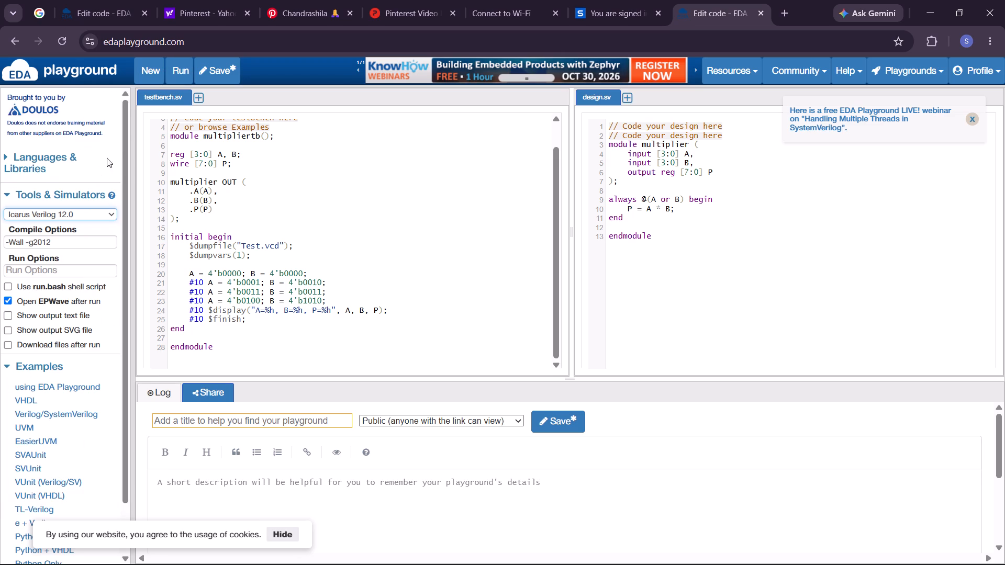
{"action": "left_click", "coordinate": [181, 80]}
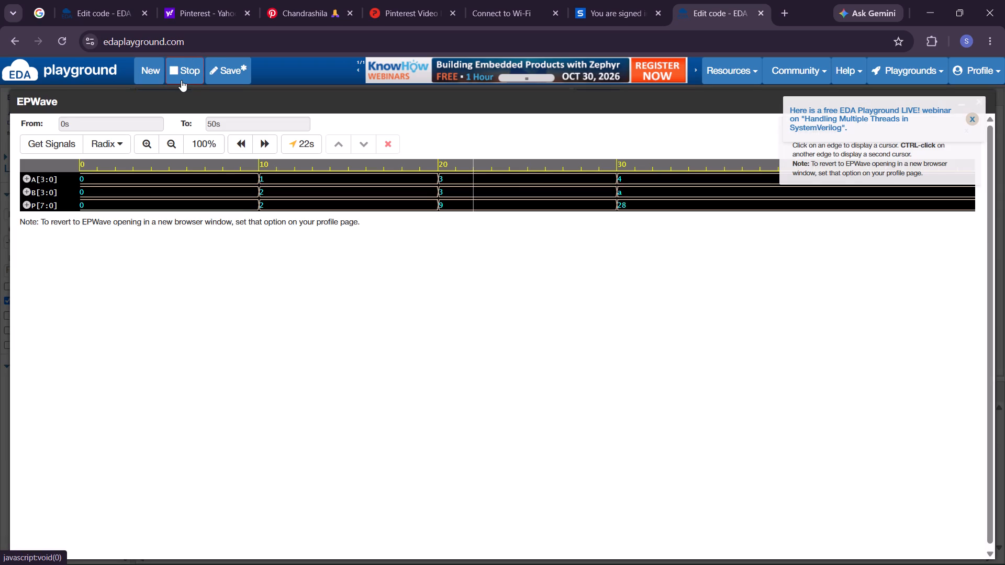
Dismiss the webinar notice and the instructions box covering the EPWave waveform.
{"action": "left_click", "coordinate": [968, 119]}
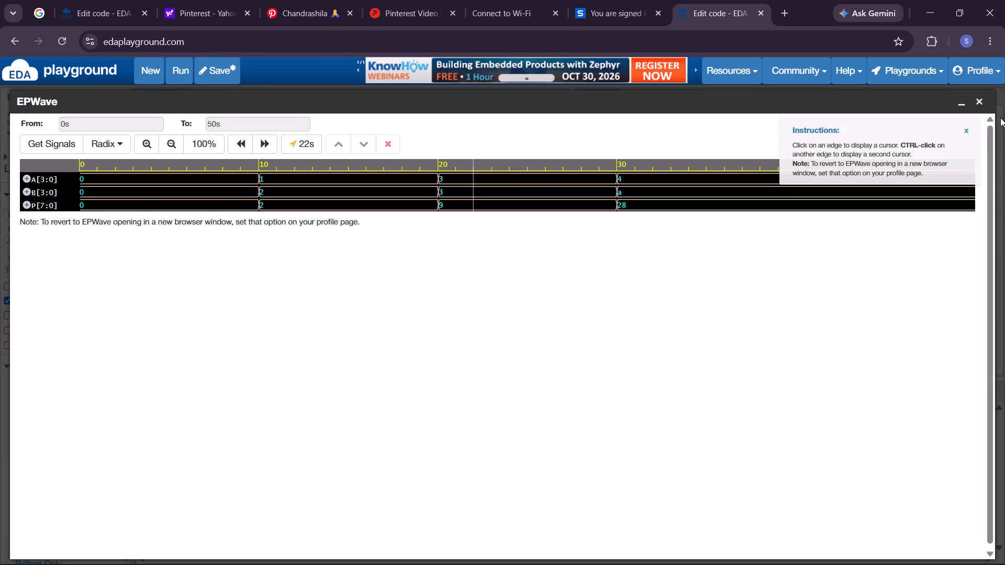
{"action": "left_click", "coordinate": [968, 128]}
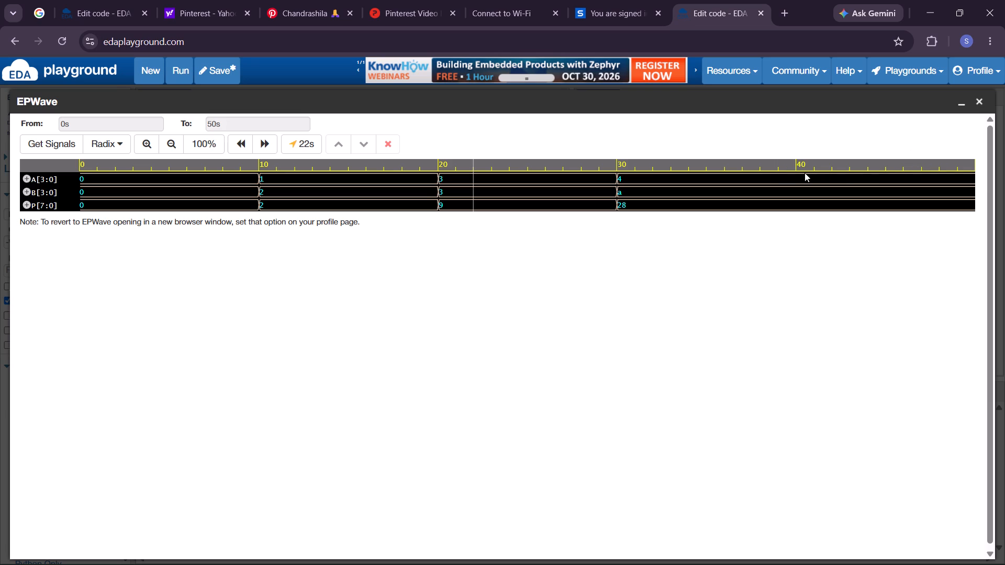
Capture a screenshot of the EPWave window showing the full A, B and P waveforms and the time scale.
{"action": "scroll", "coordinate": [805, 173], "scroll_direction": "left", "scroll_amount": 1}
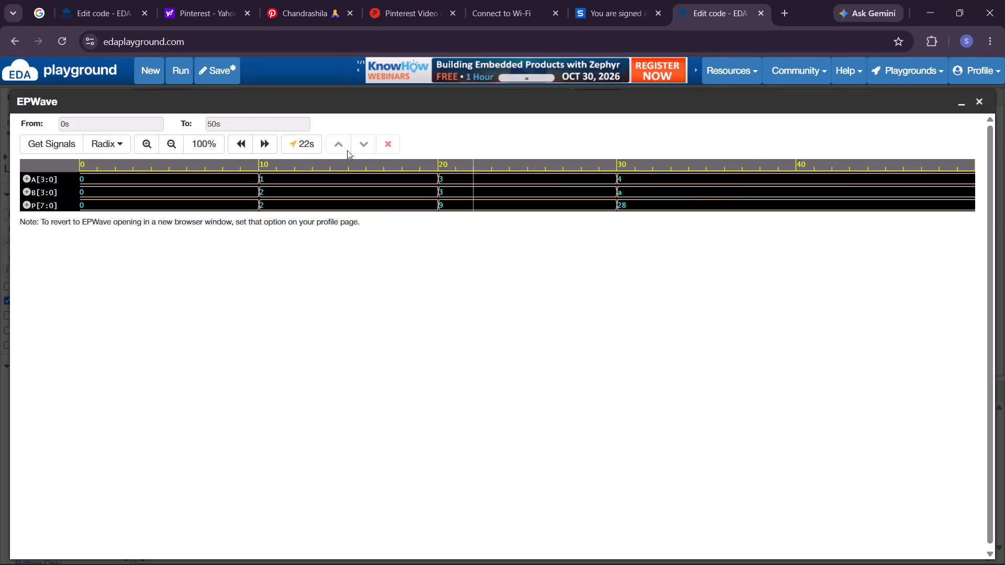
{"action": "left_click", "coordinate": [348, 146]}
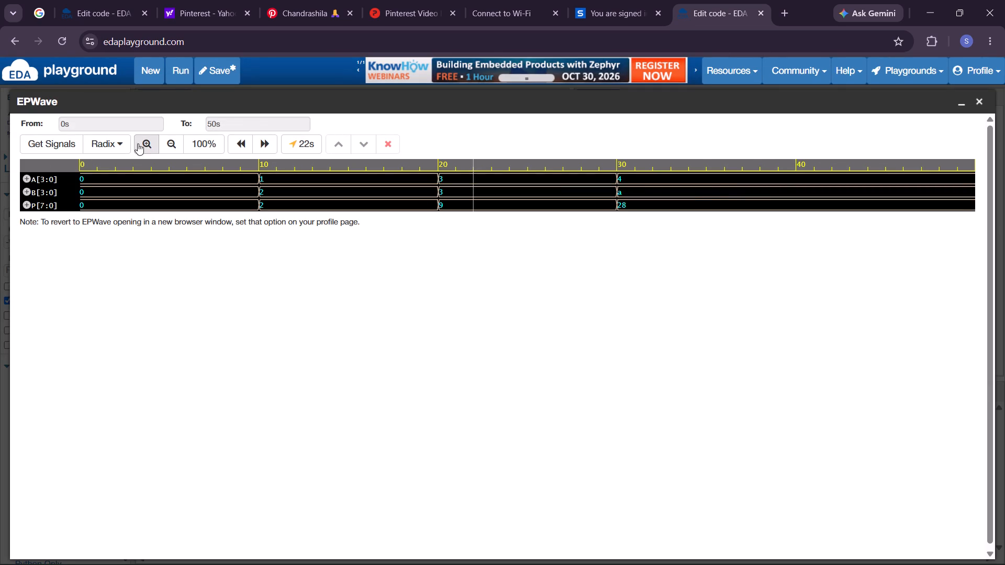
{"action": "left_click", "coordinate": [138, 139]}
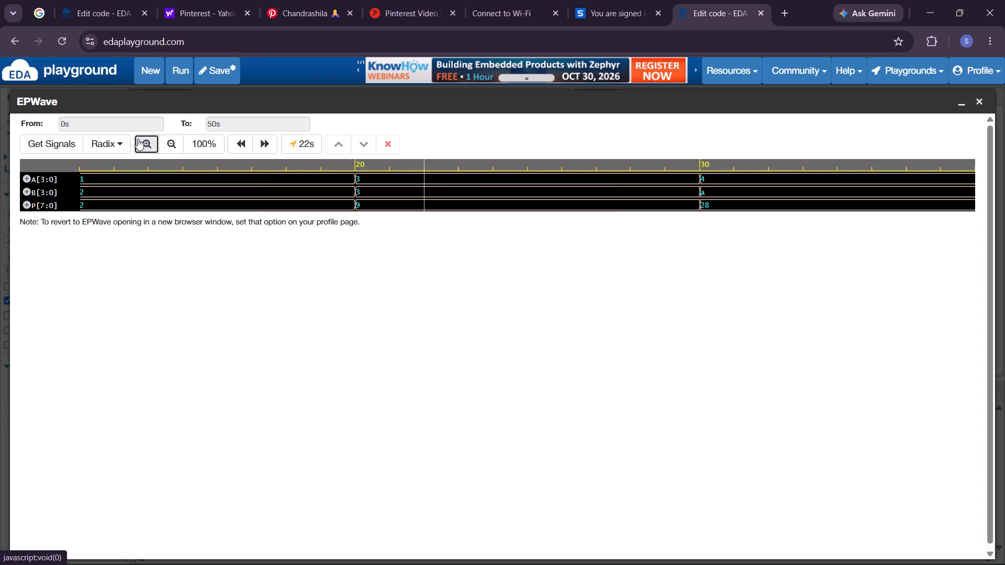
{"action": "left_click", "coordinate": [176, 146]}
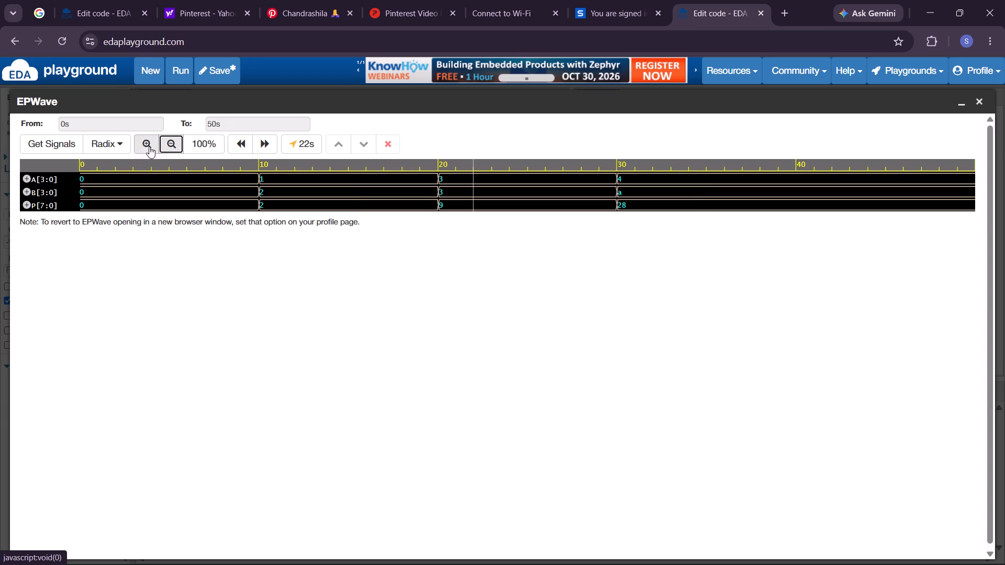
{"action": "key", "text": "equal"}
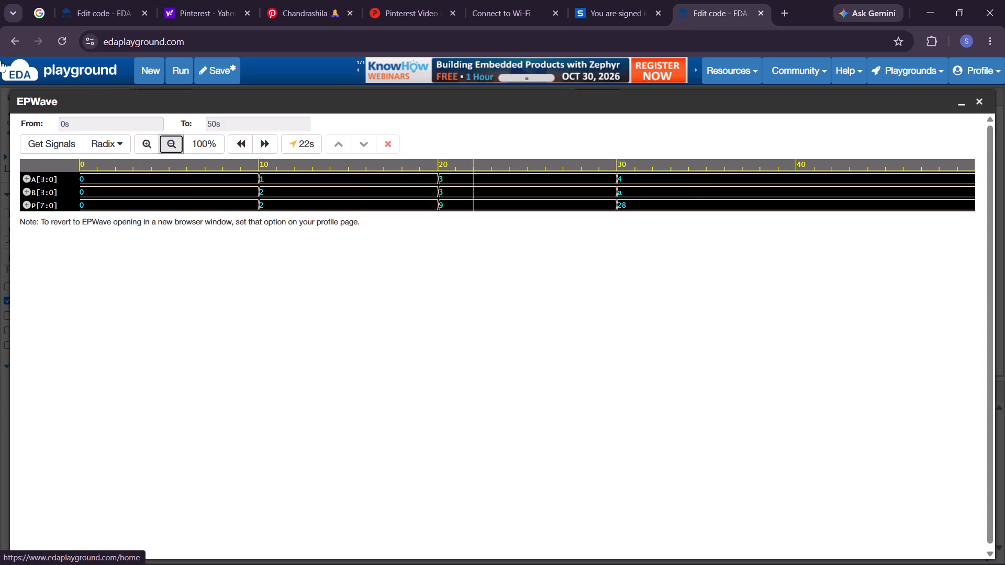
{"action": "key", "text": "Print"}
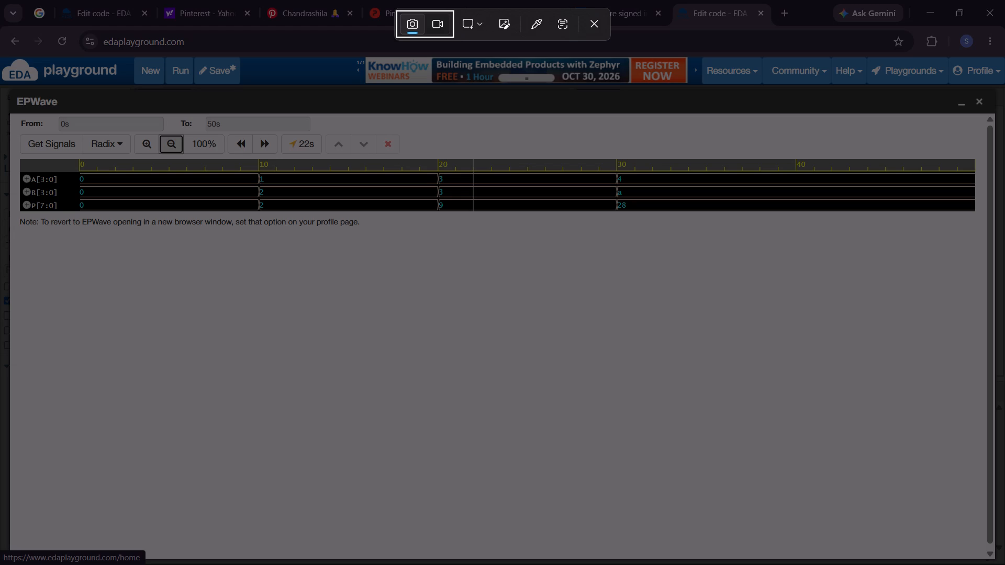
{"action": "left_click_drag", "start_coordinate": [7, 83], "coordinate": [712, 255]}
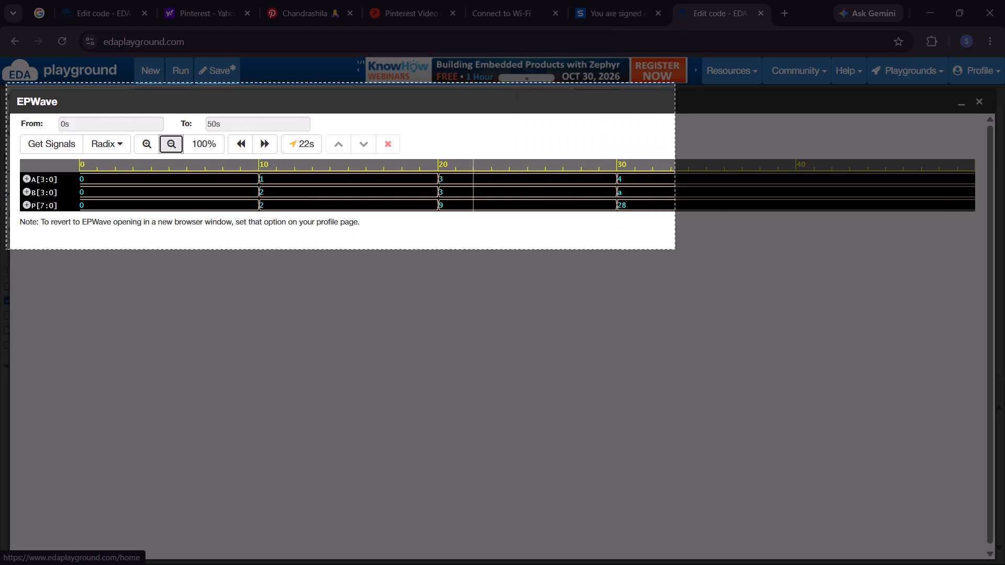
{"action": "left_click_drag", "start_coordinate": [712, 255], "coordinate": [990, 313]}
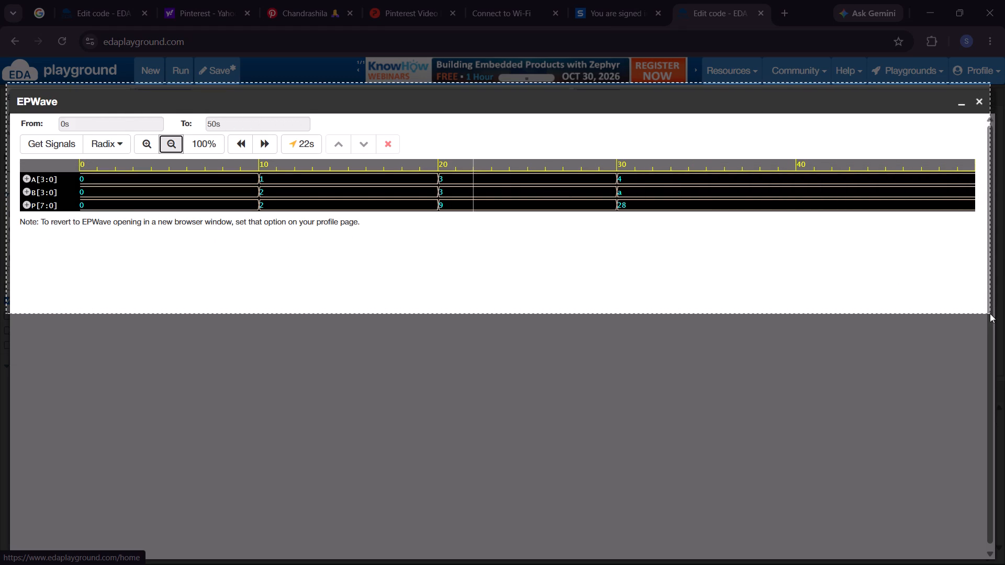
{"action": "left_click_drag", "start_coordinate": [990, 313], "coordinate": [986, 332]}
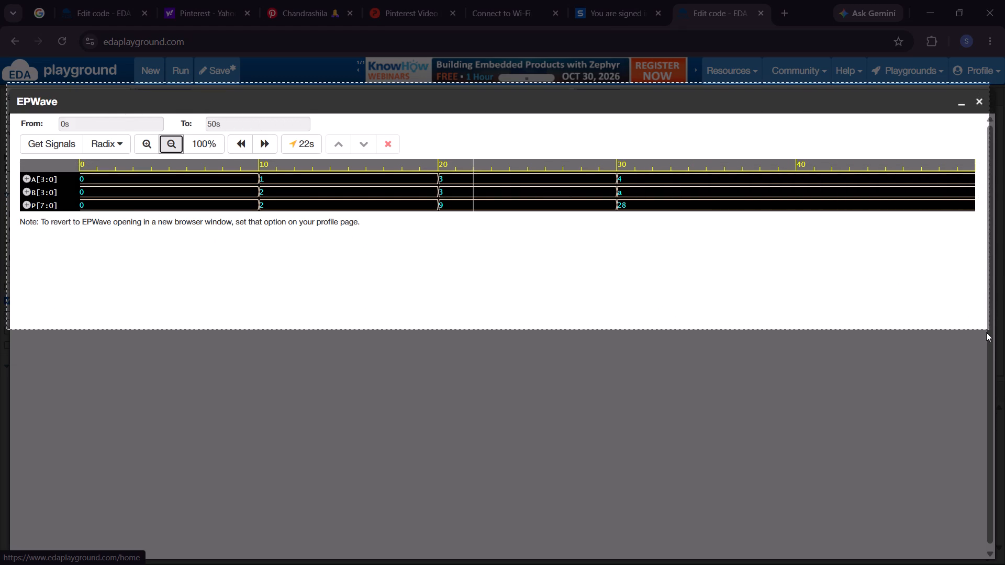
{"action": "left_click_drag", "start_coordinate": [986, 332], "coordinate": [988, 292]}
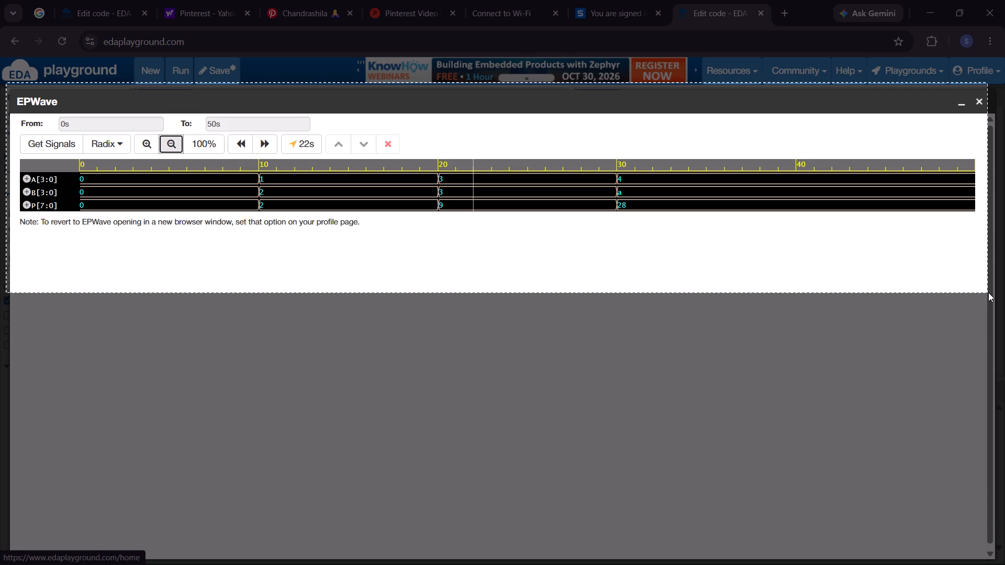
{"action": "left_click_drag", "start_coordinate": [988, 292], "coordinate": [992, 292]}
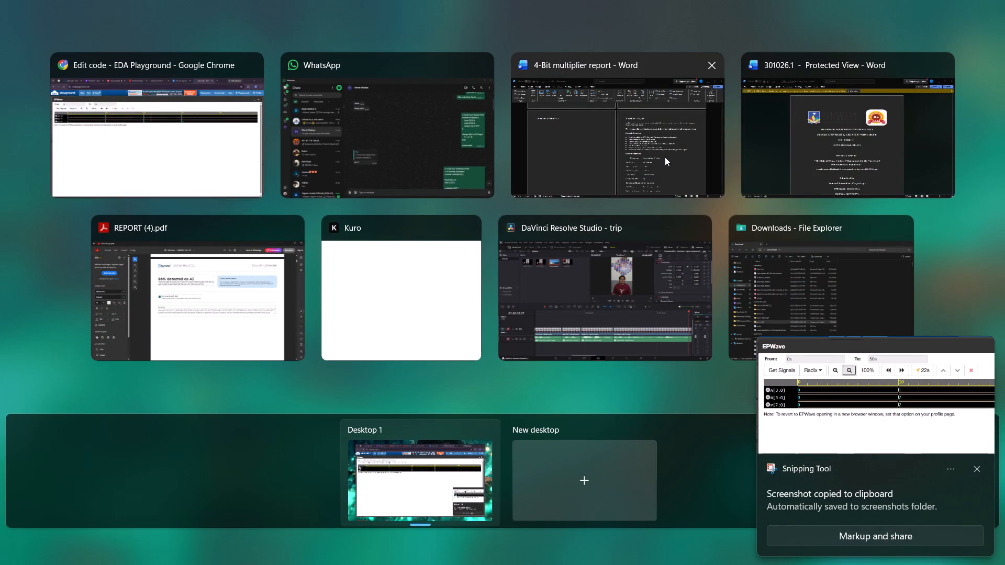
Copy the newly captured EPWave waveform screenshot from the Gallery in File Explorer.
{"action": "left_click", "coordinate": [665, 157]}
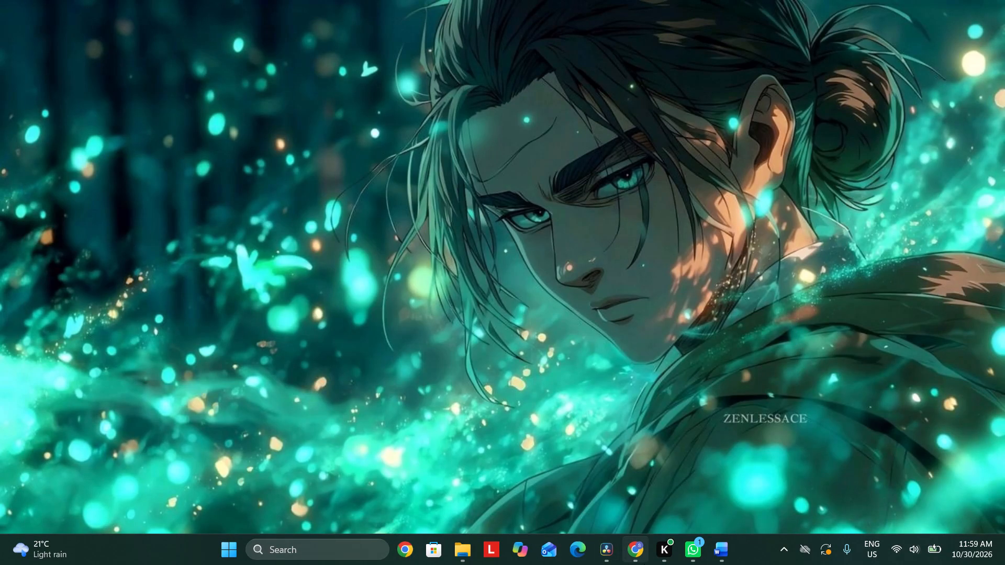
{"action": "left_click", "coordinate": [468, 558]}
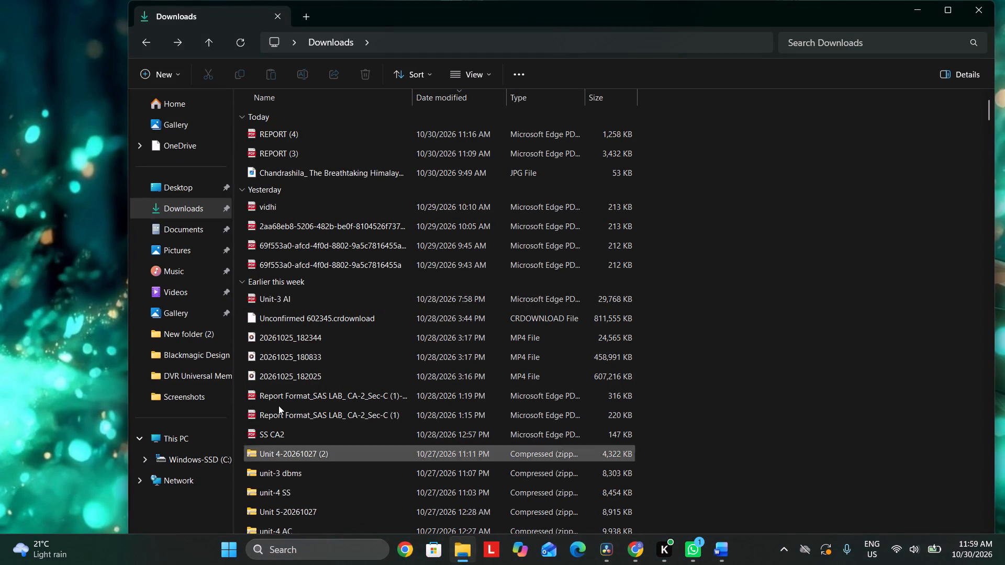
{"action": "left_click", "coordinate": [191, 253]}
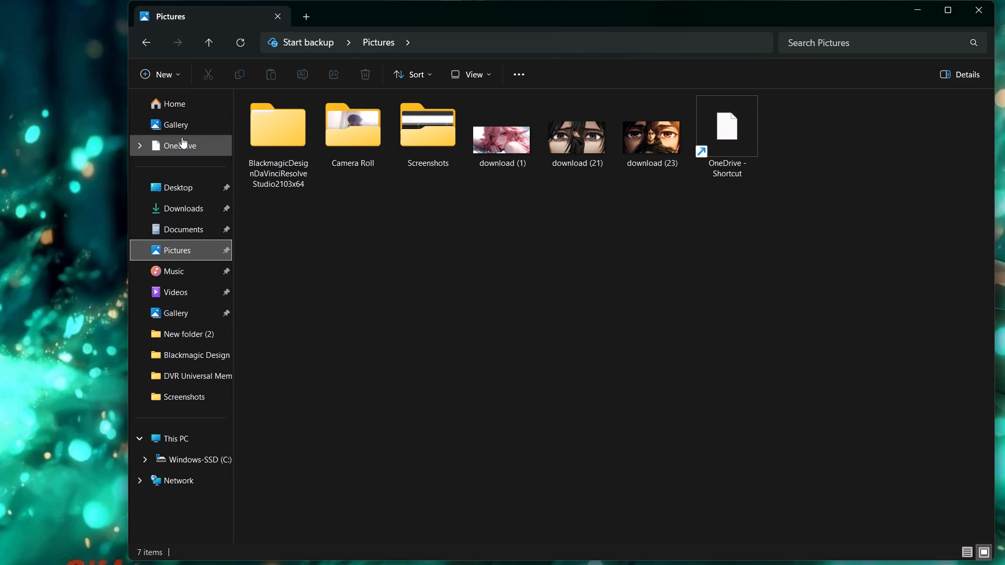
{"action": "left_click", "coordinate": [182, 119]}
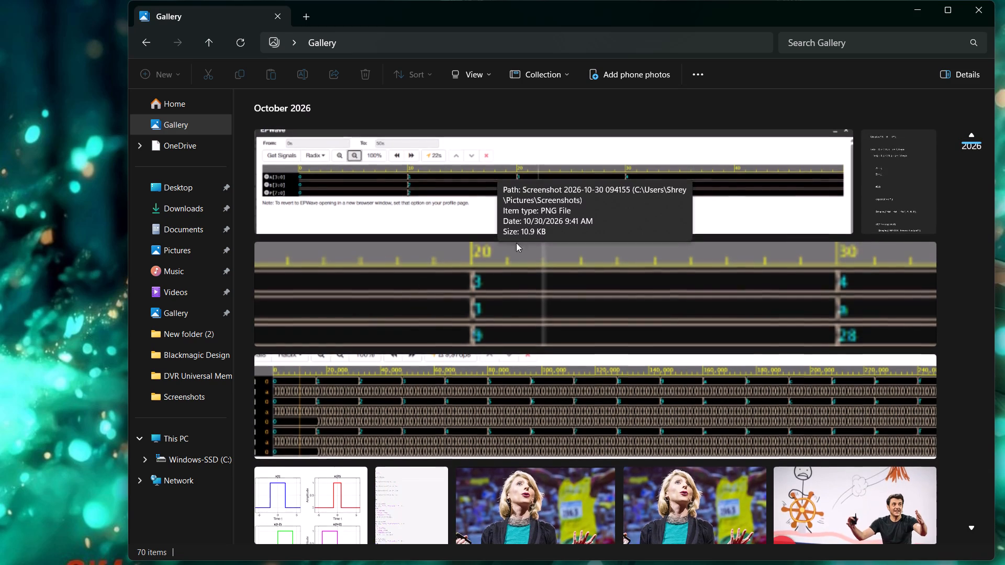
{"action": "left_click", "coordinate": [432, 237]}
{"action": "left_click", "coordinate": [492, 216]}
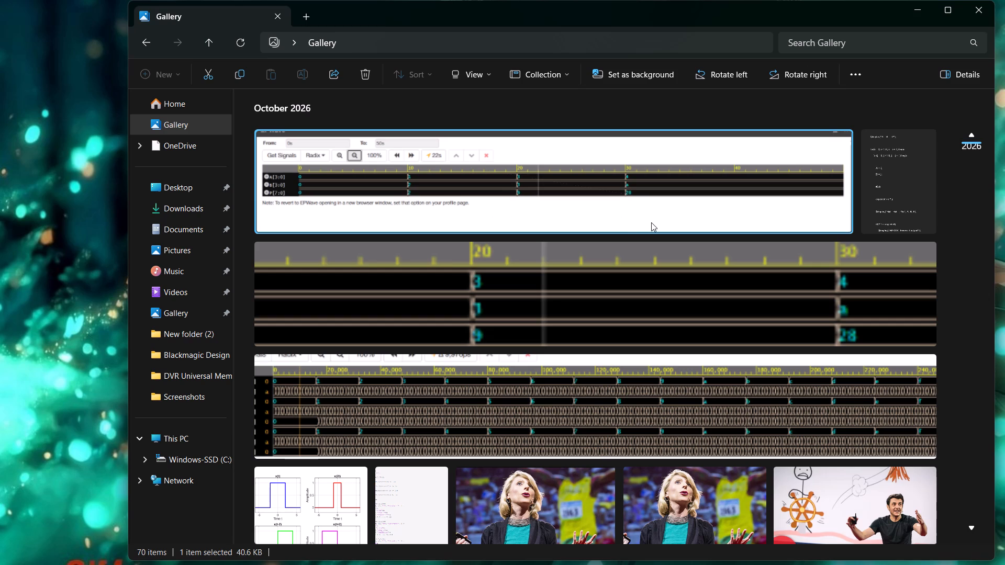
{"action": "key", "text": "ctrl+c"}
Switch to the 4-Bit multiplier report in Word and paste the waveform screenshot below the 4. Simulation Waveform heading.
{"action": "left_click", "coordinate": [528, 142]}
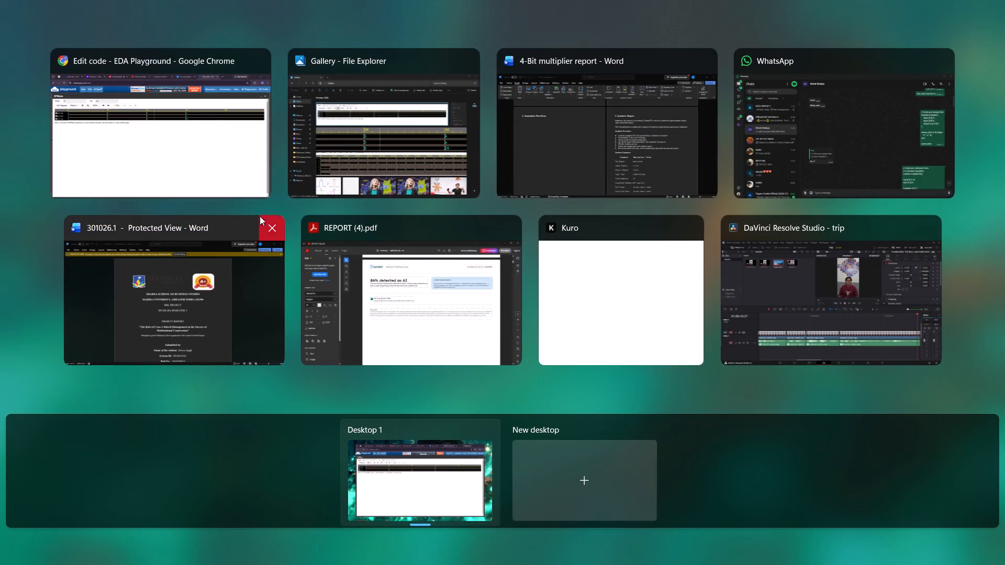
{"action": "left_click", "coordinate": [540, 144]}
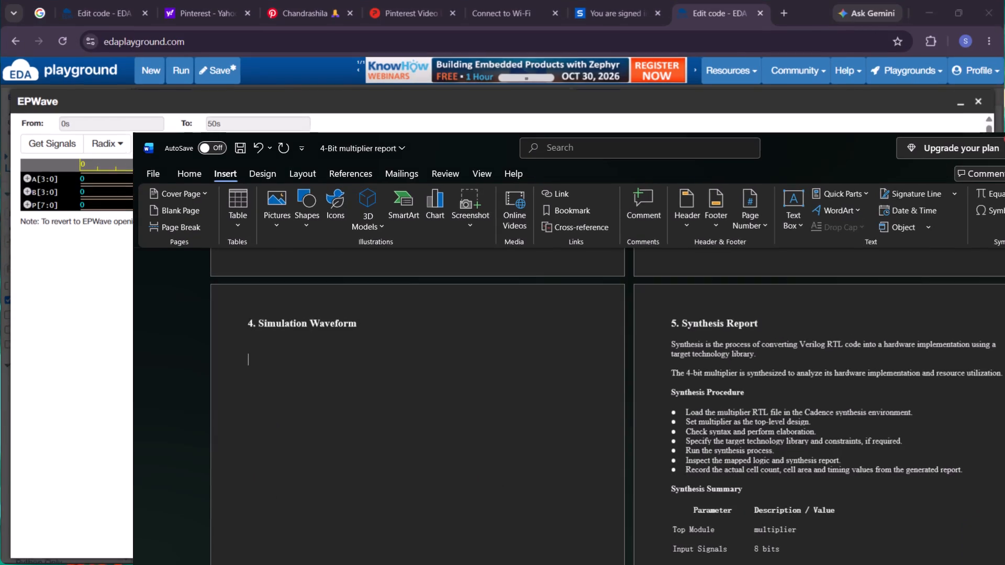
{"action": "key", "text": "ctrl+v"}
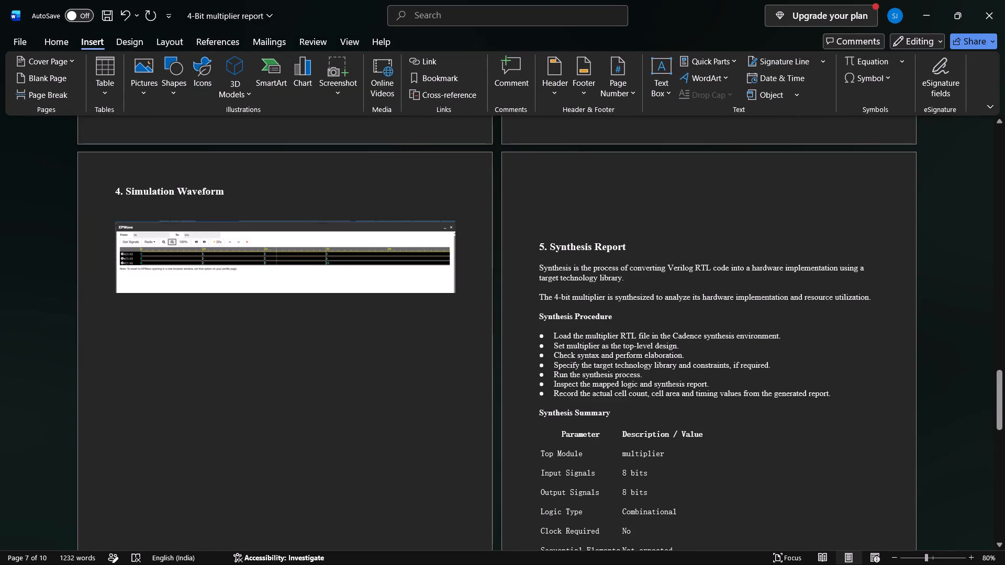
Stretch the pasted waveform picture to about twice its height and make it slightly wider, then deselect it.
{"action": "left_click", "coordinate": [277, 286]}
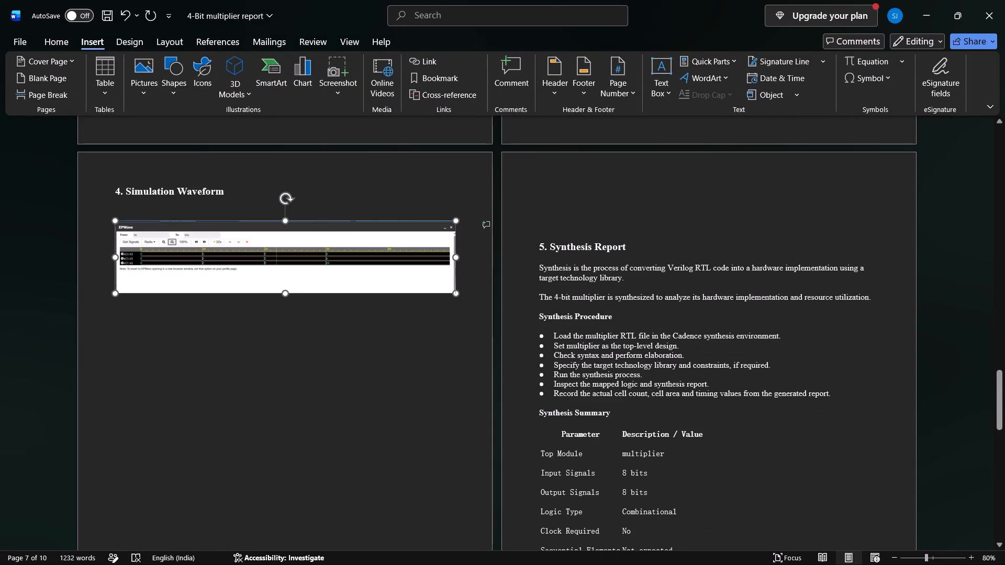
{"action": "left_click_drag", "start_coordinate": [285, 294], "coordinate": [292, 370]}
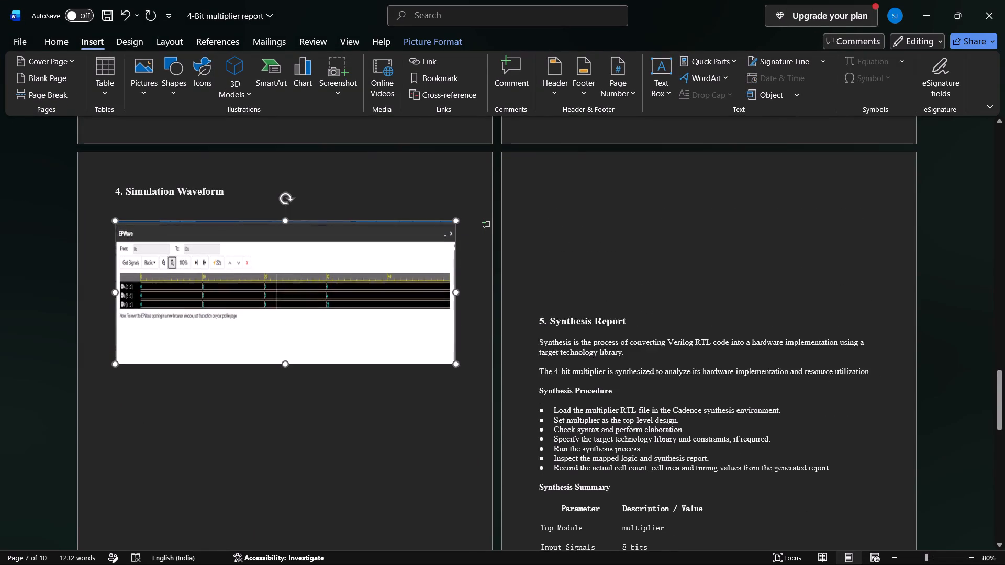
{"action": "left_click_drag", "start_coordinate": [292, 370], "coordinate": [306, 368]}
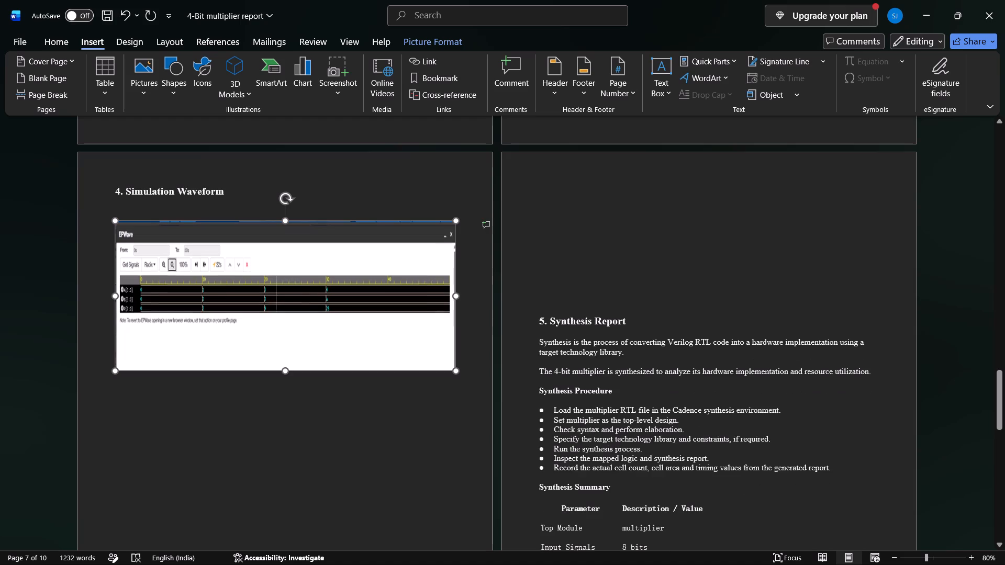
{"action": "left_click_drag", "start_coordinate": [306, 368], "coordinate": [306, 354]}
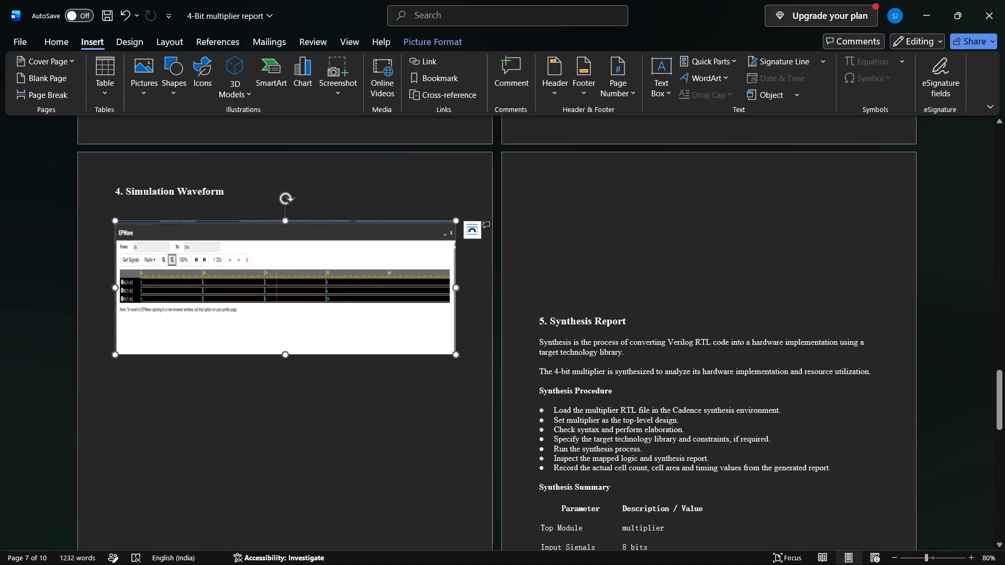
{"action": "left_click_drag", "start_coordinate": [285, 221], "coordinate": [288, 207]}
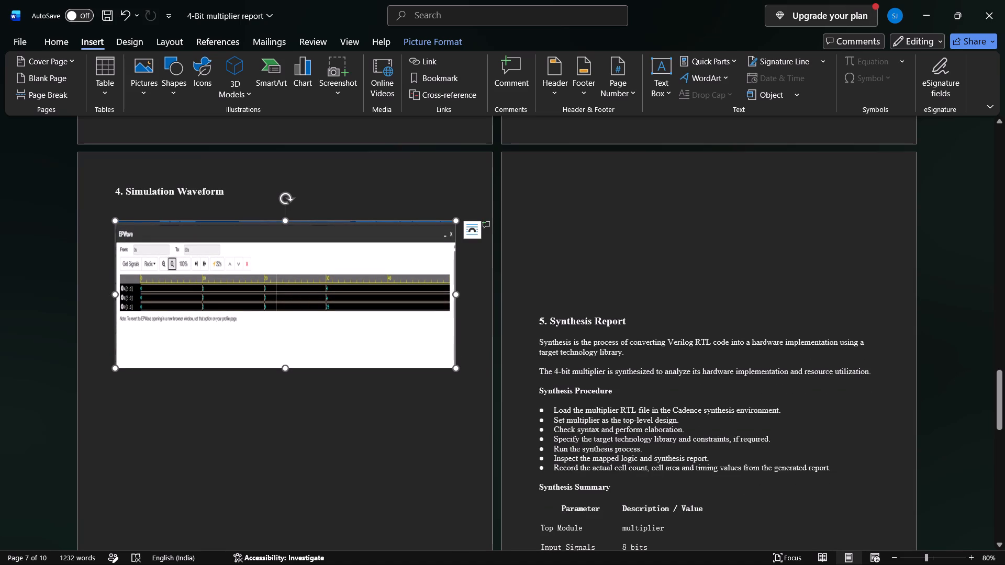
{"action": "left_click_drag", "start_coordinate": [114, 290], "coordinate": [107, 292]}
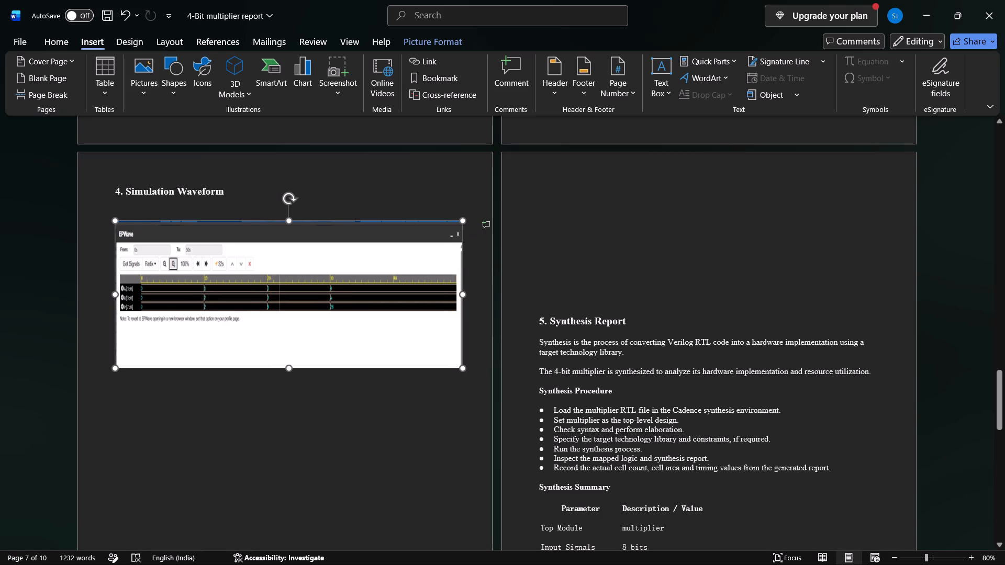
{"action": "left_click_drag", "start_coordinate": [107, 292], "coordinate": [92, 296]}
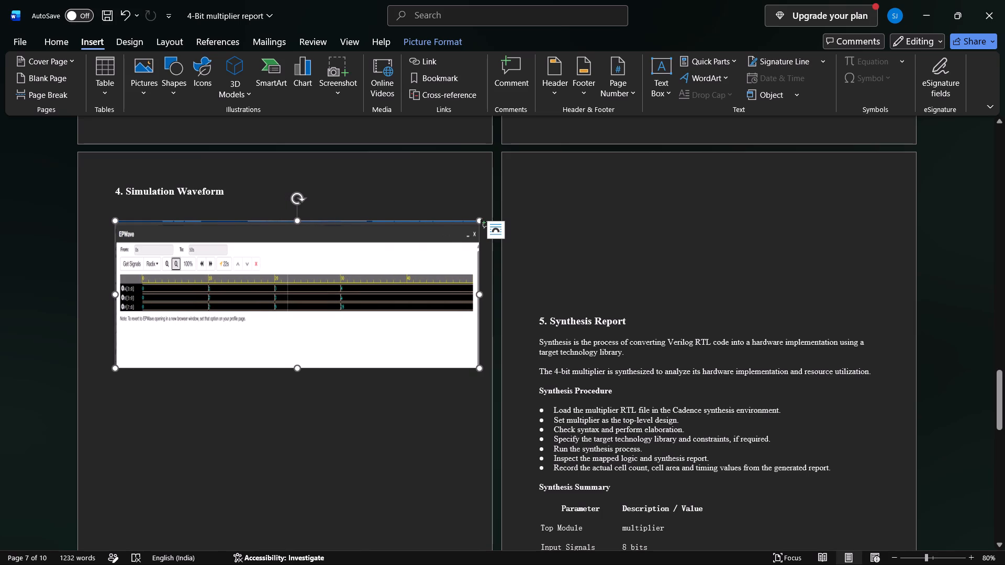
{"action": "left_click_drag", "start_coordinate": [115, 298], "coordinate": [119, 298]}
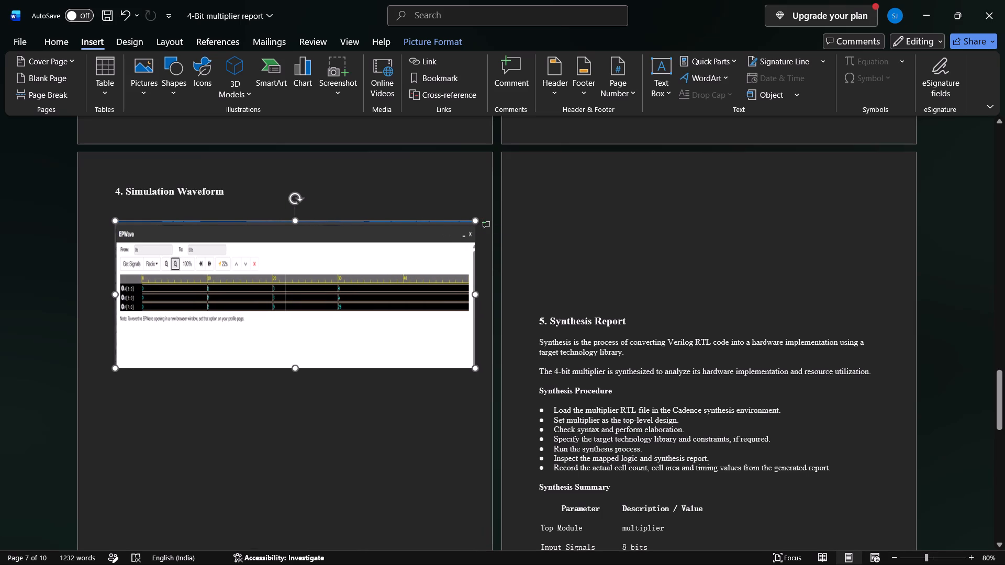
{"action": "left_click_drag", "start_coordinate": [119, 298], "coordinate": [135, 298]}
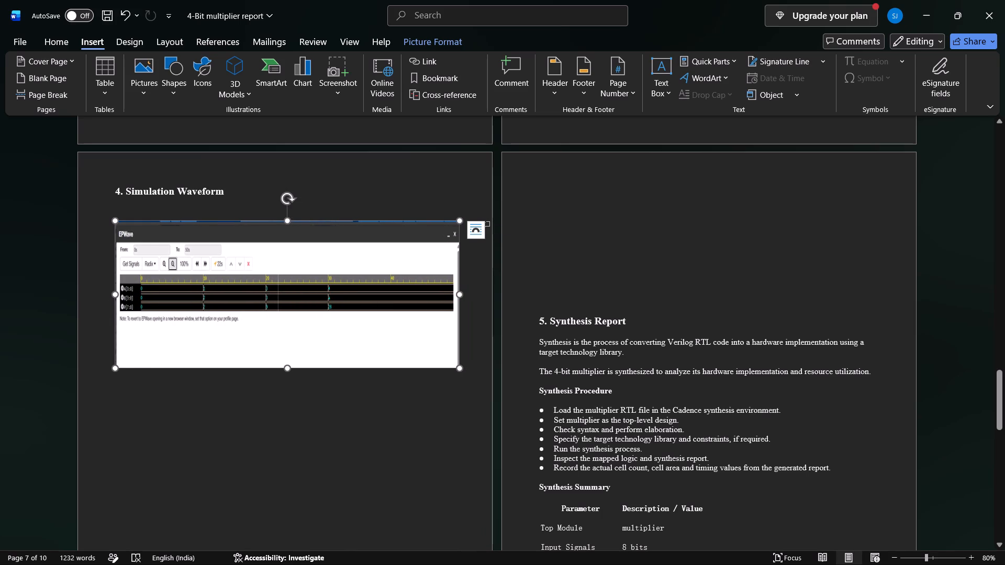
{"action": "left_click", "coordinate": [168, 430]}
Review the report's remaining pages from 5. Synthesis Report through Result and Discussion to the Conclusion, checking their content and spacing.
{"action": "scroll", "coordinate": [168, 430], "scroll_direction": "down", "scroll_amount": 5}
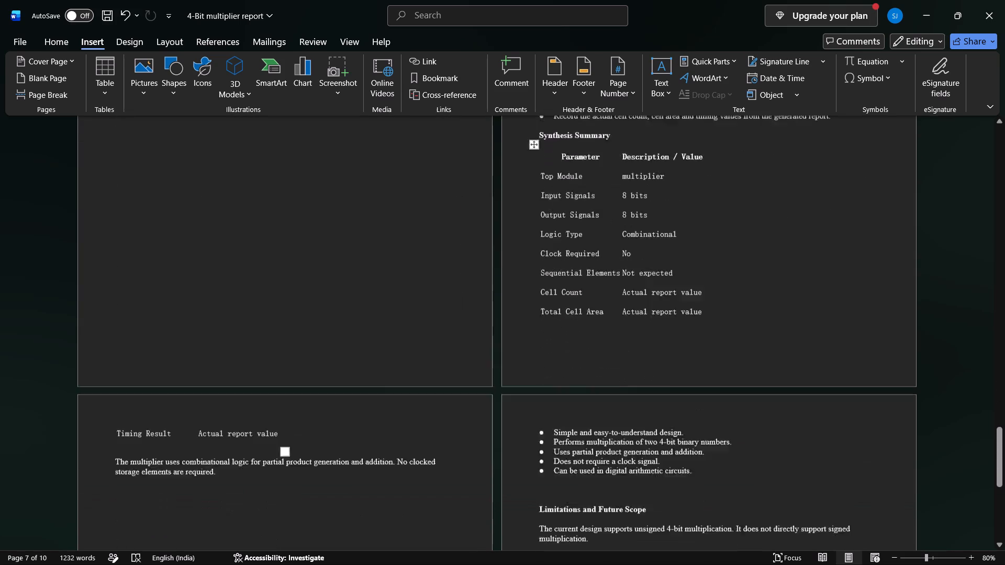
{"action": "scroll", "coordinate": [168, 430], "scroll_direction": "down", "scroll_amount": 1}
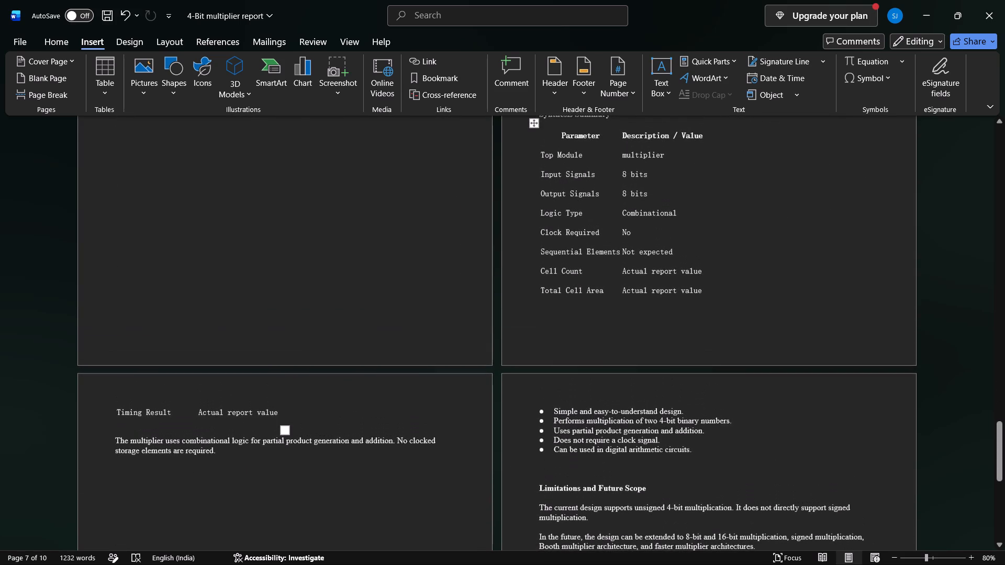
{"action": "scroll", "coordinate": [168, 430], "scroll_direction": "down", "scroll_amount": 2}
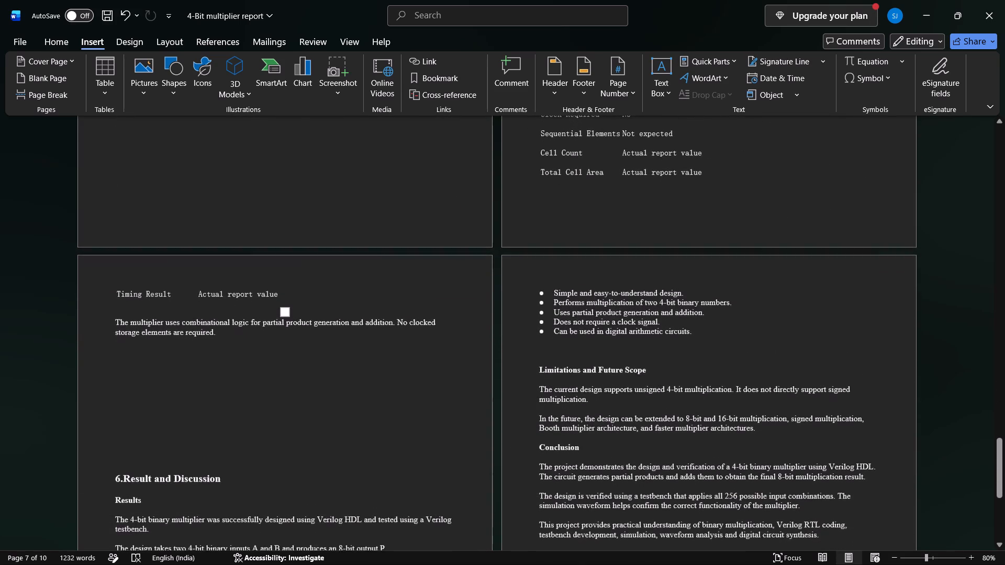
{"action": "scroll", "coordinate": [168, 430], "scroll_direction": "down", "scroll_amount": 2}
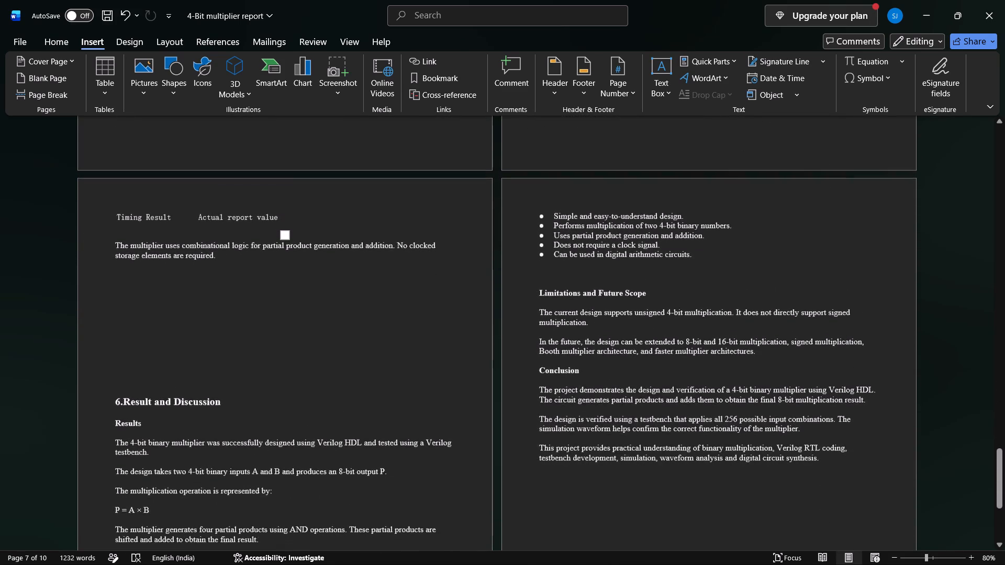
{"action": "scroll", "coordinate": [168, 430], "scroll_direction": "down", "scroll_amount": 4}
{"action": "scroll", "coordinate": [168, 430], "scroll_direction": "up", "scroll_amount": 1}
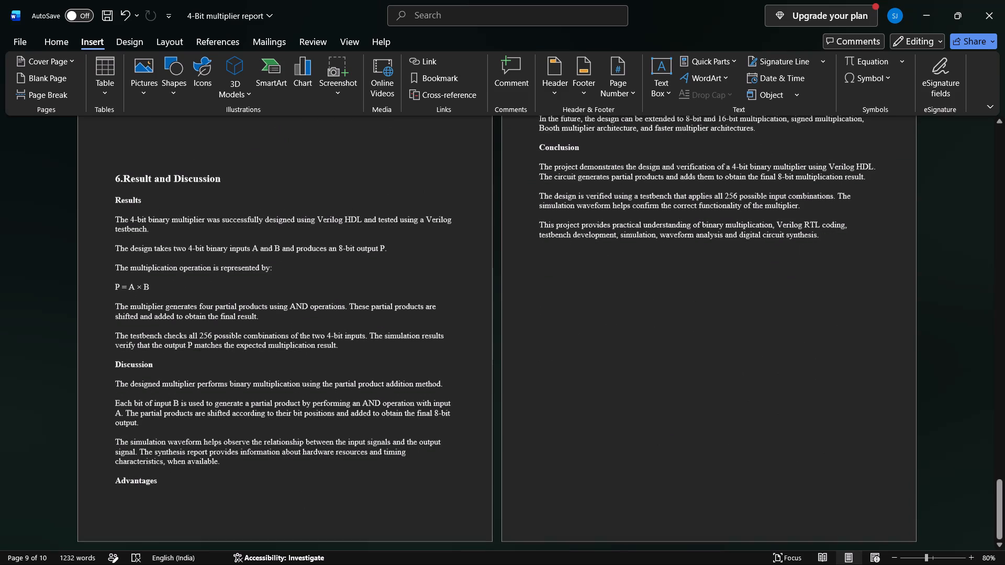
{"action": "scroll", "coordinate": [168, 430], "scroll_direction": "up", "scroll_amount": 7}
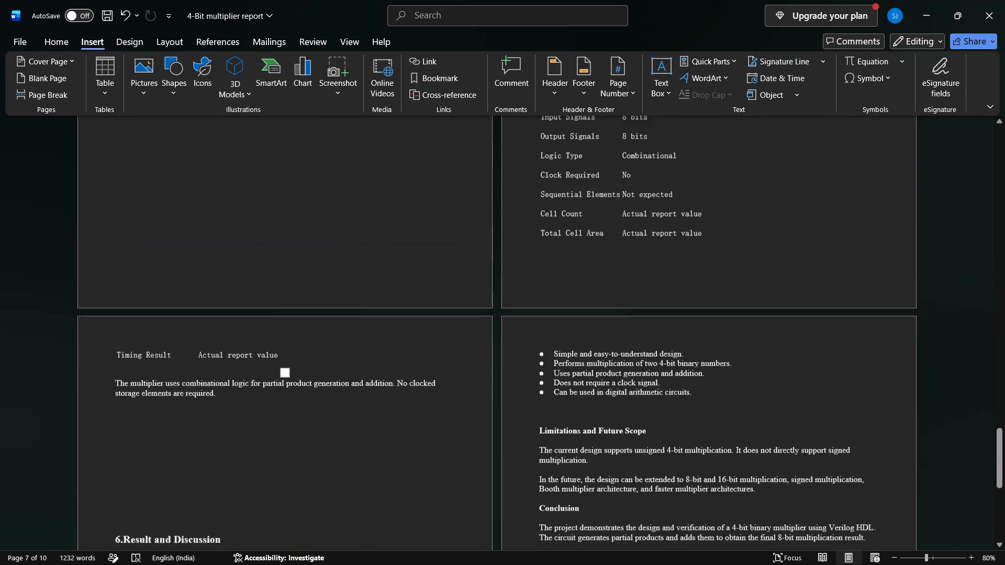
{"action": "scroll", "coordinate": [168, 430], "scroll_direction": "up", "scroll_amount": 20}
{"action": "scroll", "coordinate": [168, 430], "scroll_direction": "up", "scroll_amount": 20}
{"action": "scroll", "coordinate": [168, 430], "scroll_direction": "up", "scroll_amount": 1}
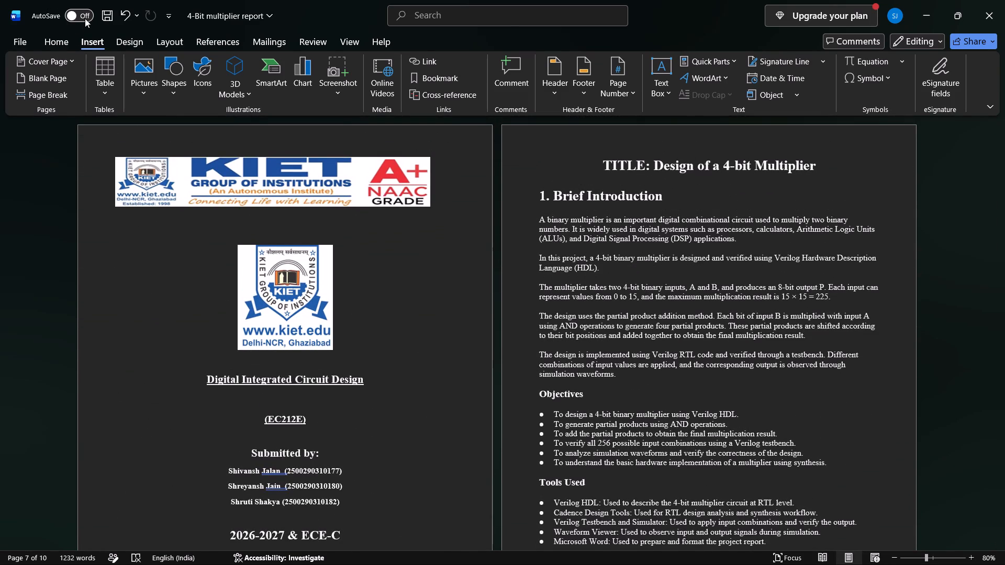
Dismiss the AutoSave upload option and save the 4-Bit multiplier report locally.
{"action": "left_click", "coordinate": [85, 18]}
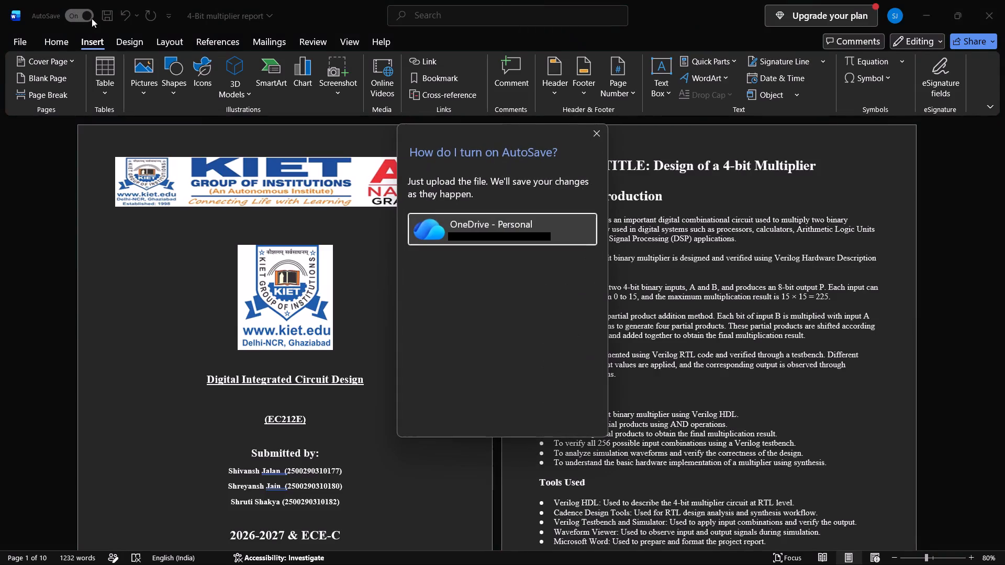
{"action": "left_click", "coordinate": [593, 128]}
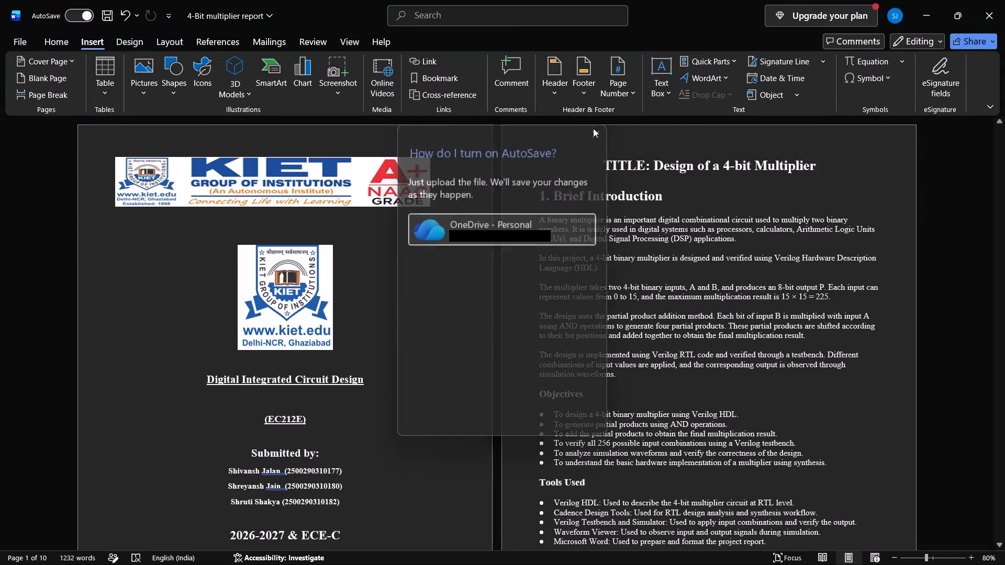
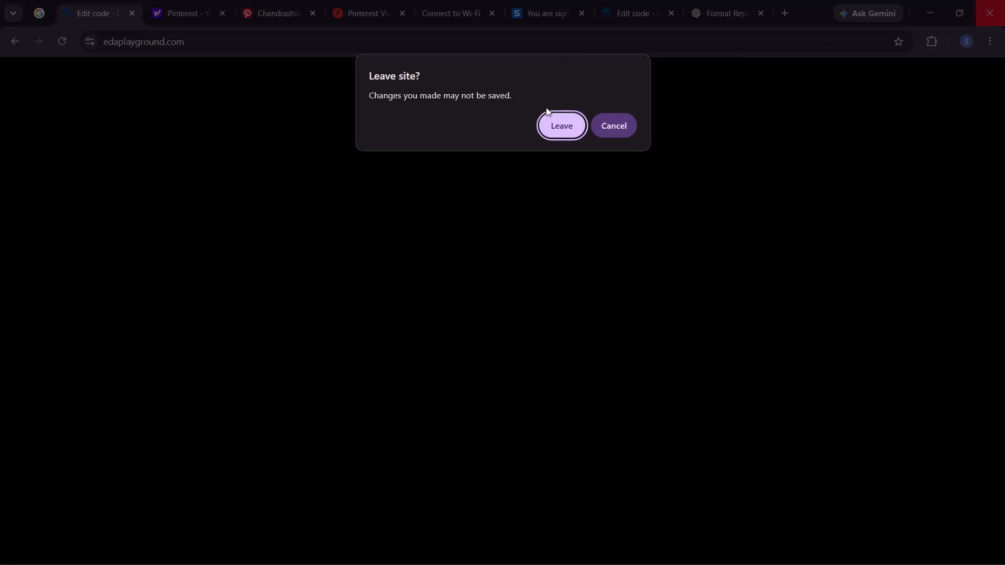
Close the browser with its open tabs, leaving the EDA Playground code pages without saving their changes.
{"action": "left_click", "coordinate": [550, 128]}
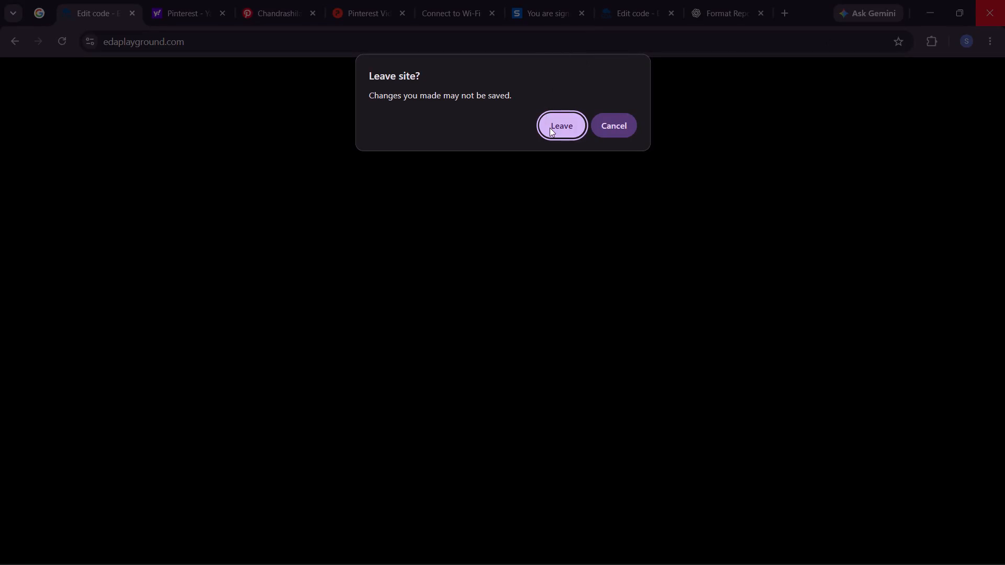
{"action": "left_click", "coordinate": [560, 132]}
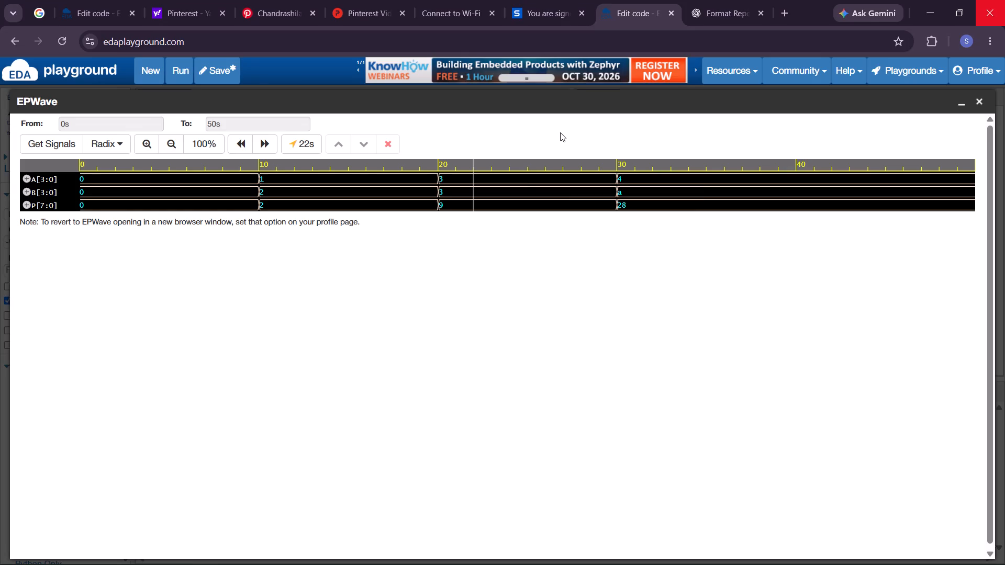